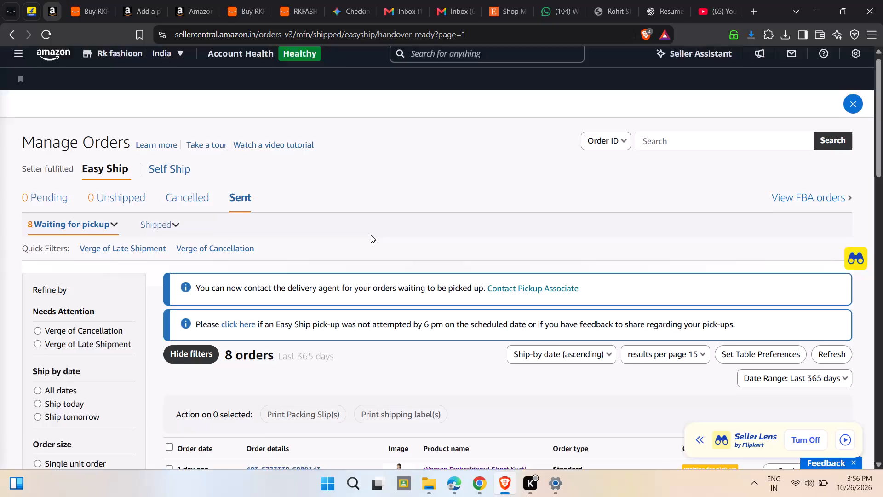
Reload the Easy Ship orders waiting for pickup, dismiss the introductory pop-ups and look over the order list.
left_click(382, 227)
scroll(407, 260, "up", 3)
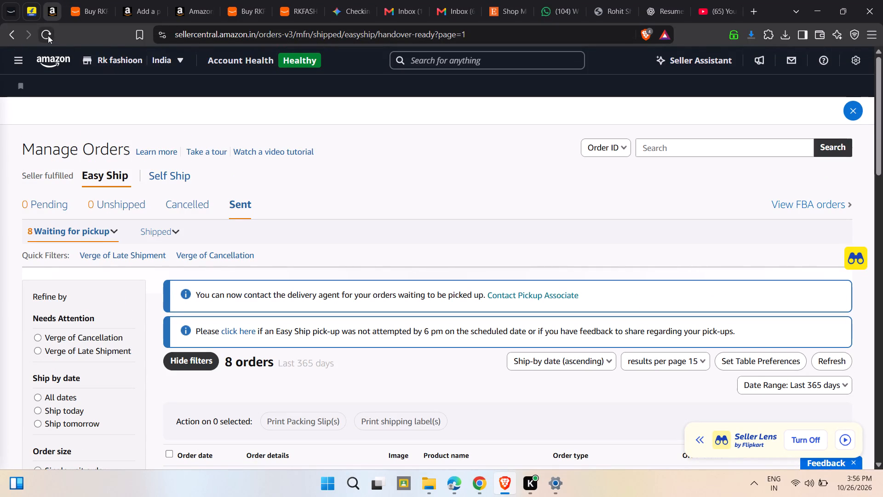
left_click(46, 29)
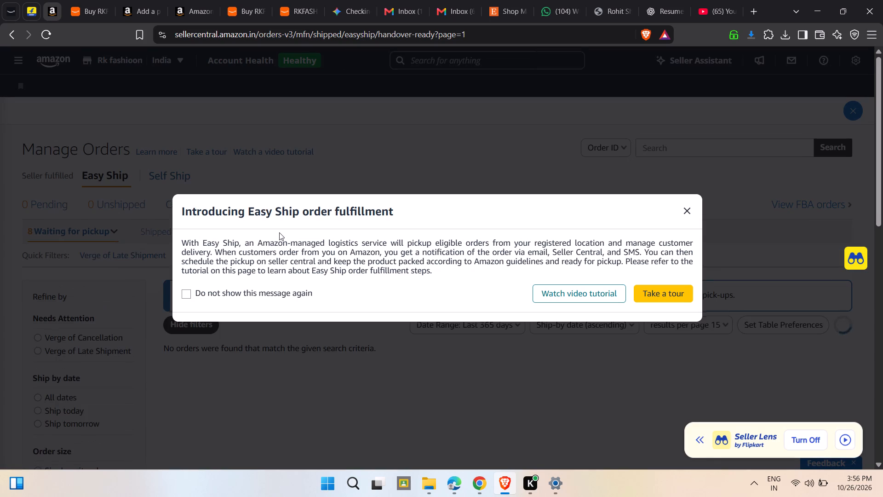
left_click(691, 206)
scroll(691, 206, "down", 6)
scroll(691, 206, "up", 8)
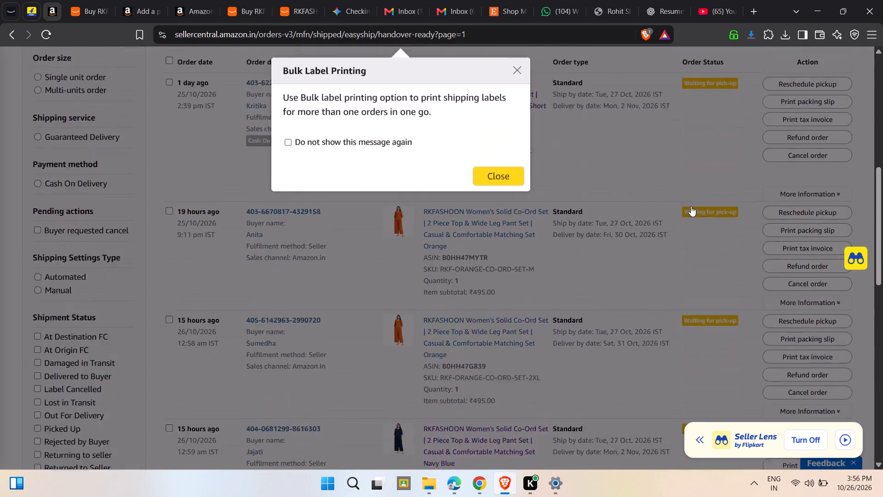
scroll(691, 206, "up", 1)
left_click(519, 266)
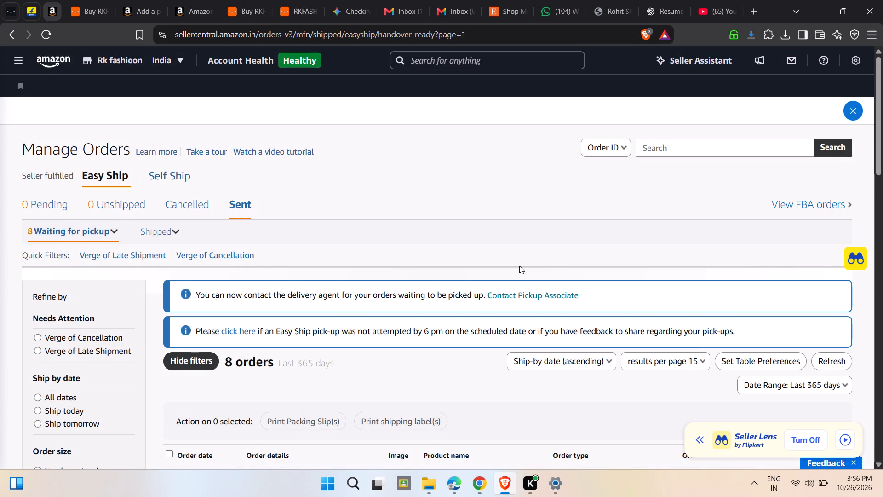
scroll(519, 266, "down", 4)
scroll(519, 266, "up", 6)
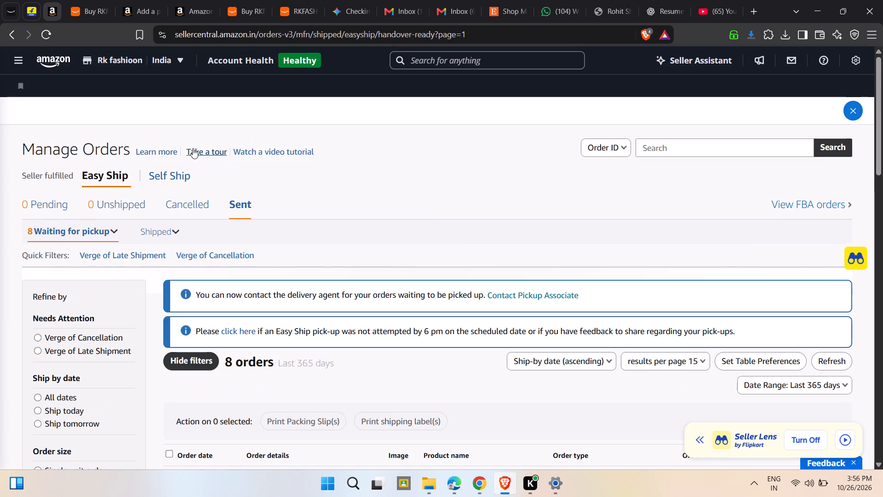
Open the Manage products page listing the seller's catalogue.
left_click(17, 57)
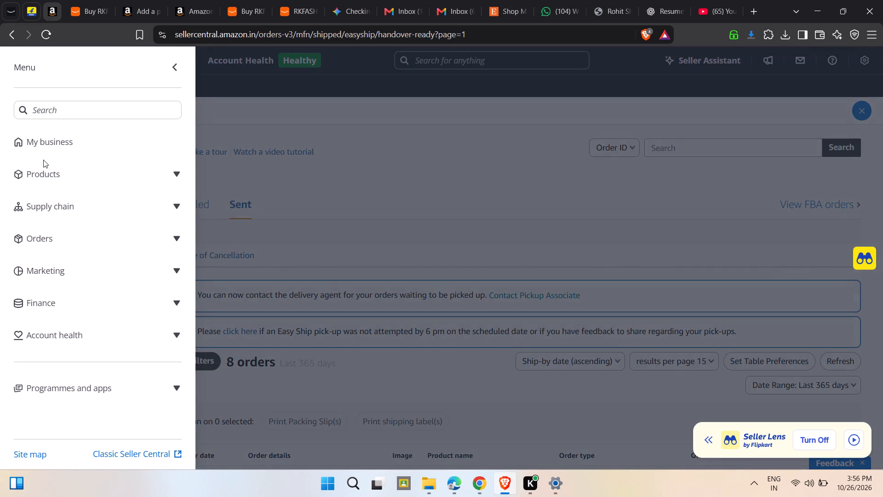
left_click(46, 170)
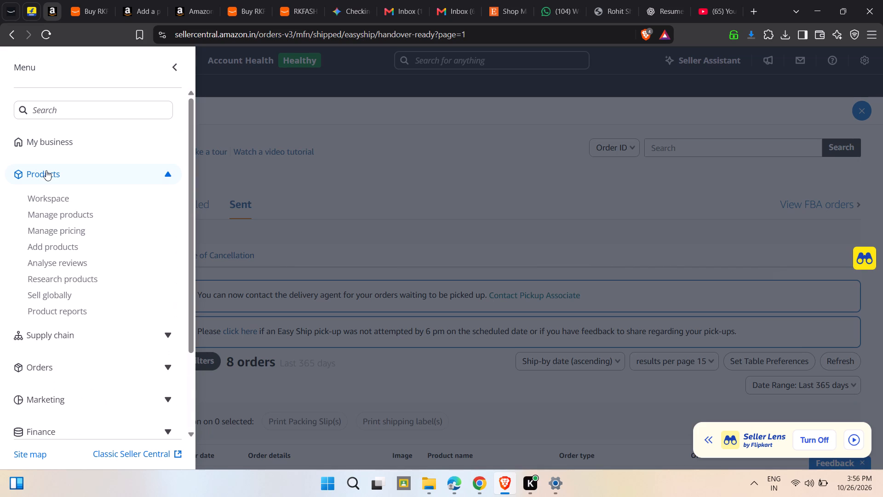
left_click(86, 215)
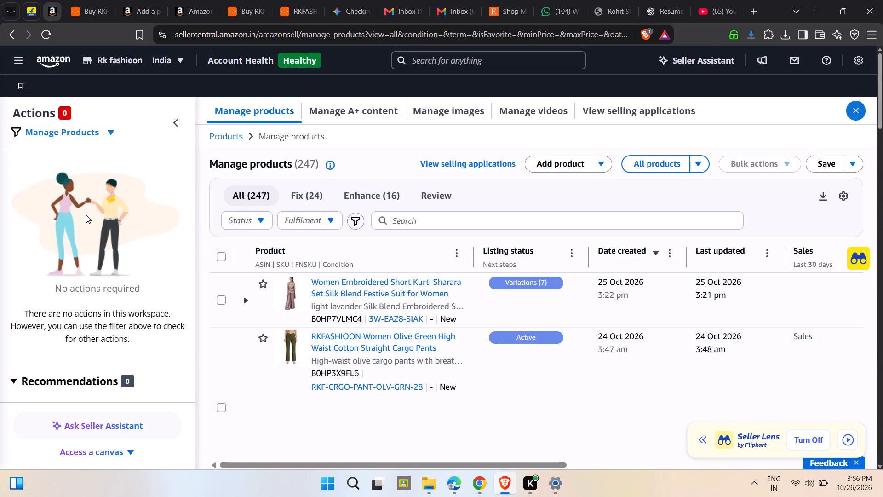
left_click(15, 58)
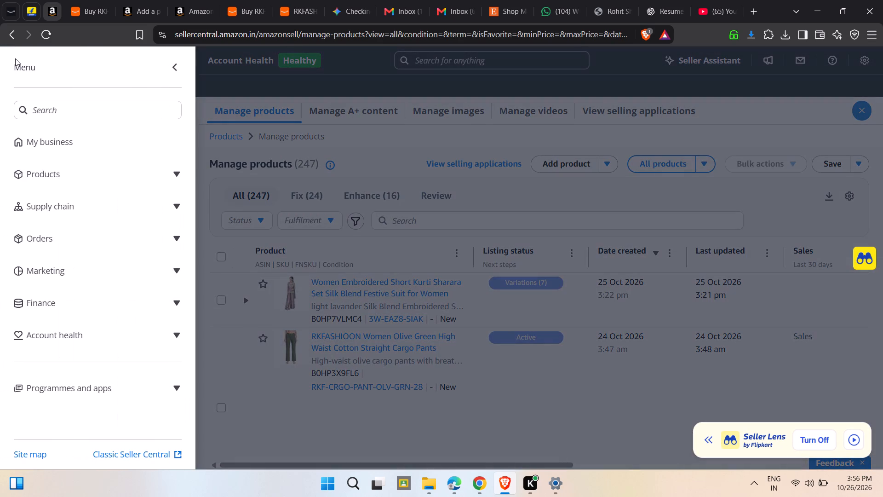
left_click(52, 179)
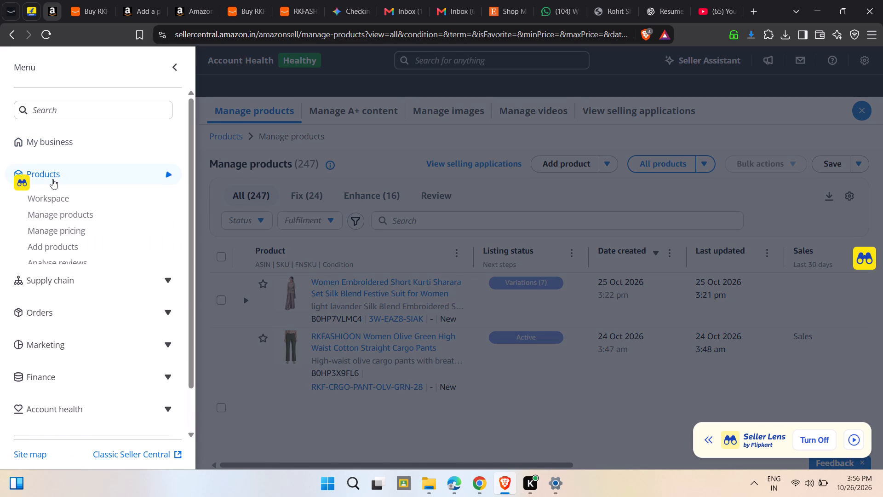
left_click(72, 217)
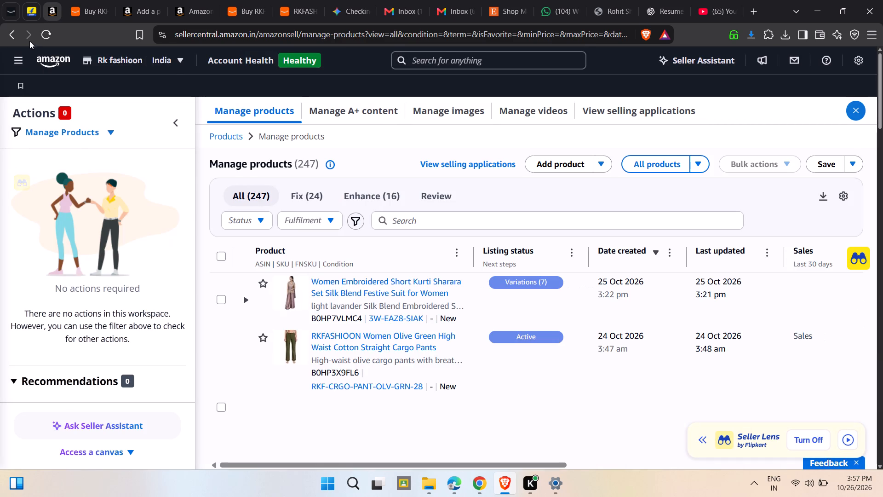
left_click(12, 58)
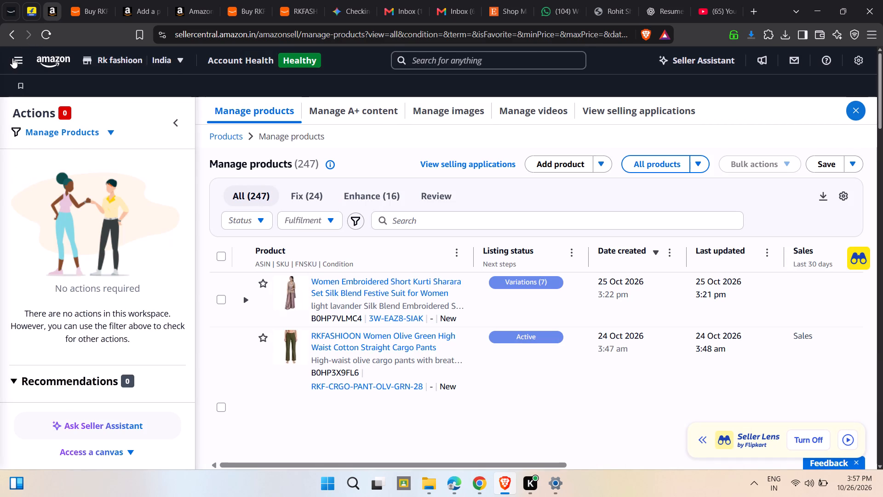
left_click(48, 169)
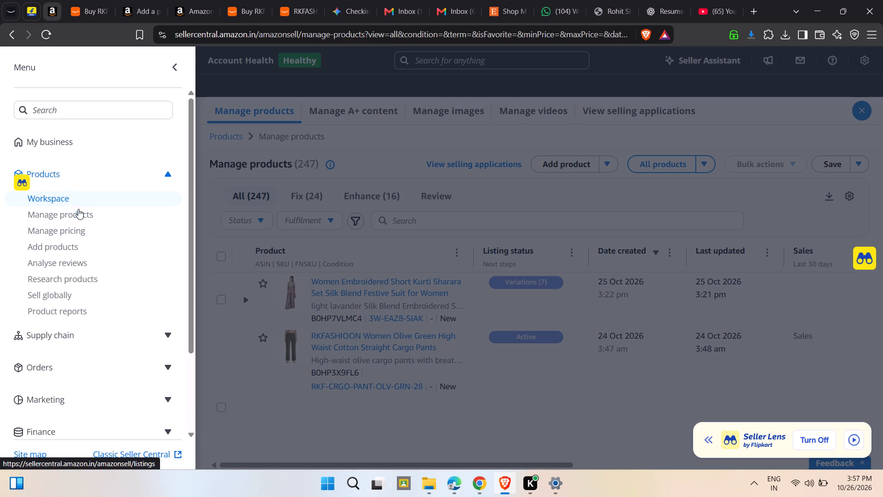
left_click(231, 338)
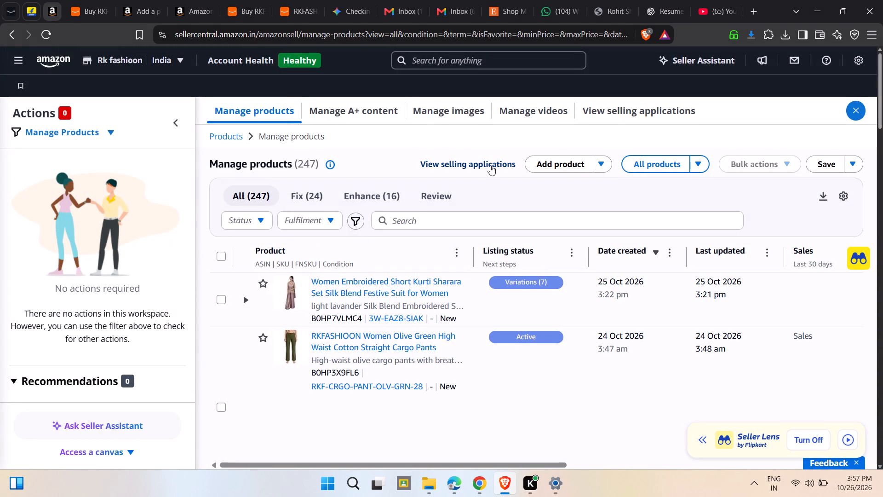
Start adding a product from the Manage products page.
left_click(555, 167)
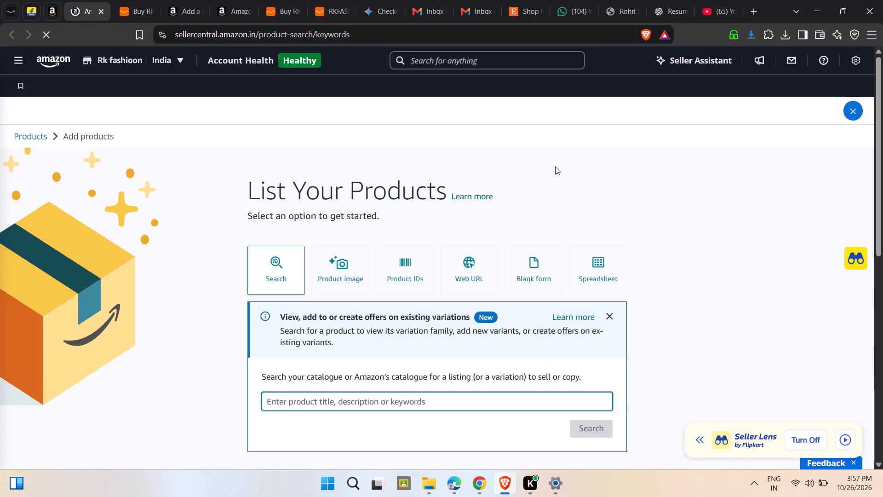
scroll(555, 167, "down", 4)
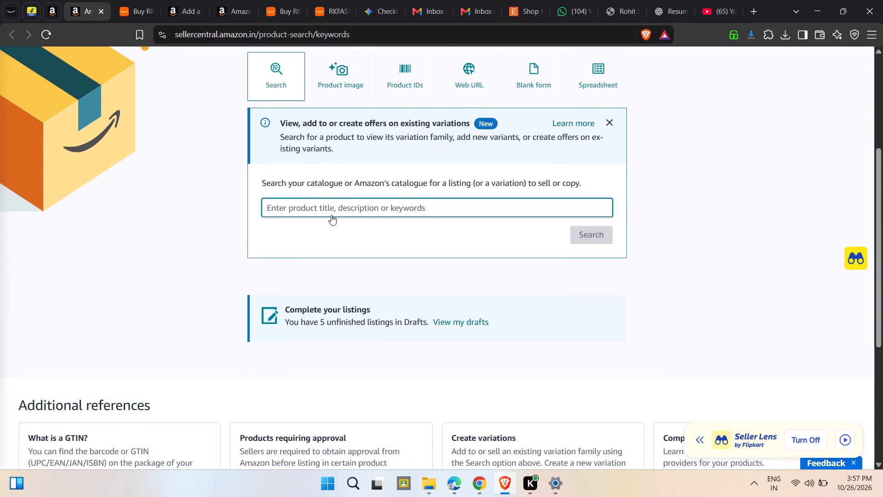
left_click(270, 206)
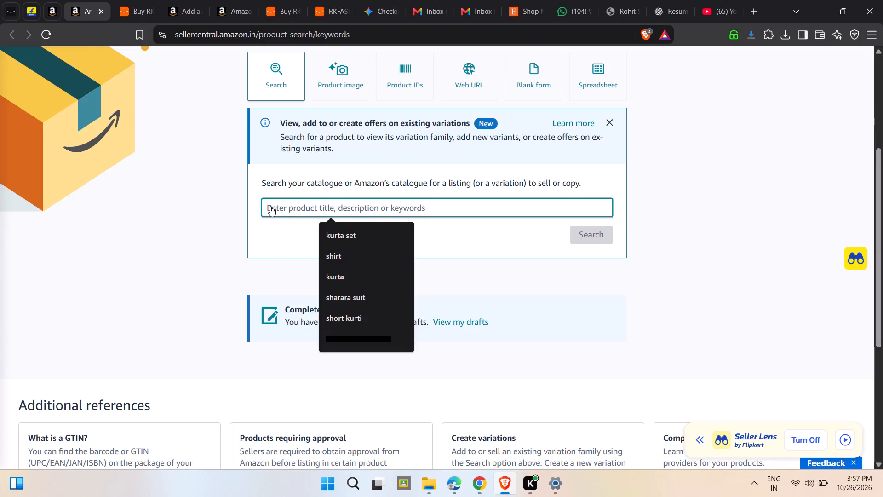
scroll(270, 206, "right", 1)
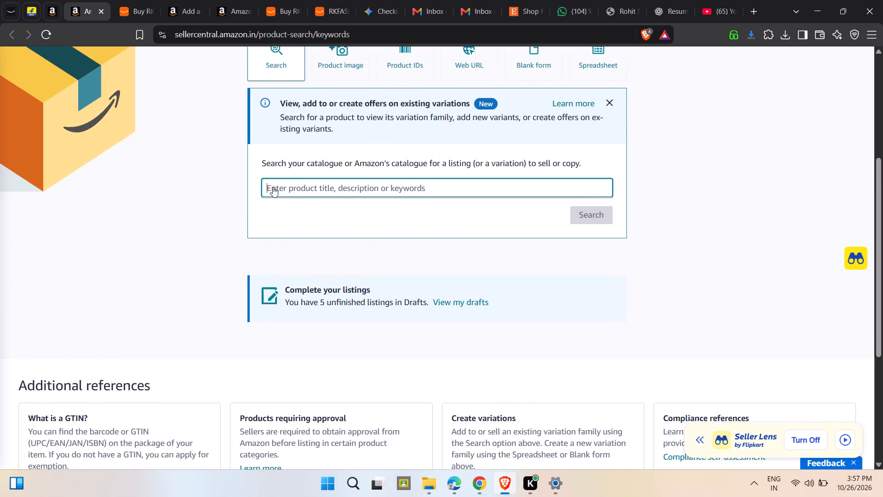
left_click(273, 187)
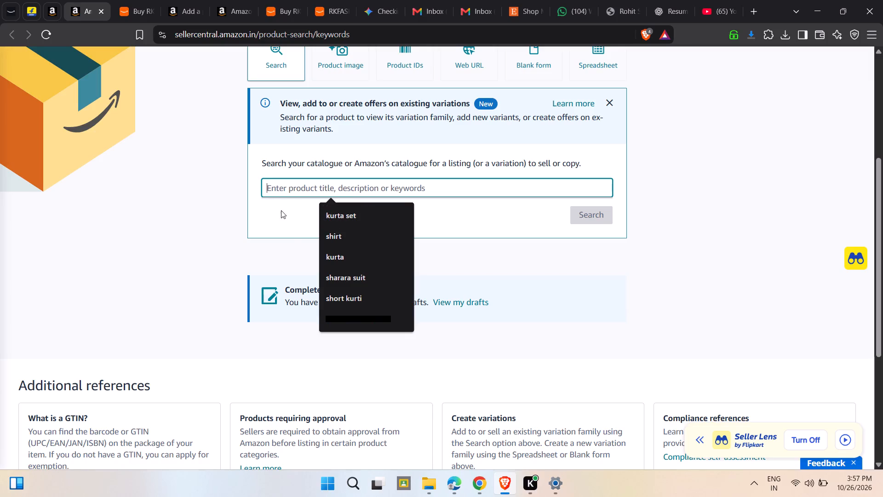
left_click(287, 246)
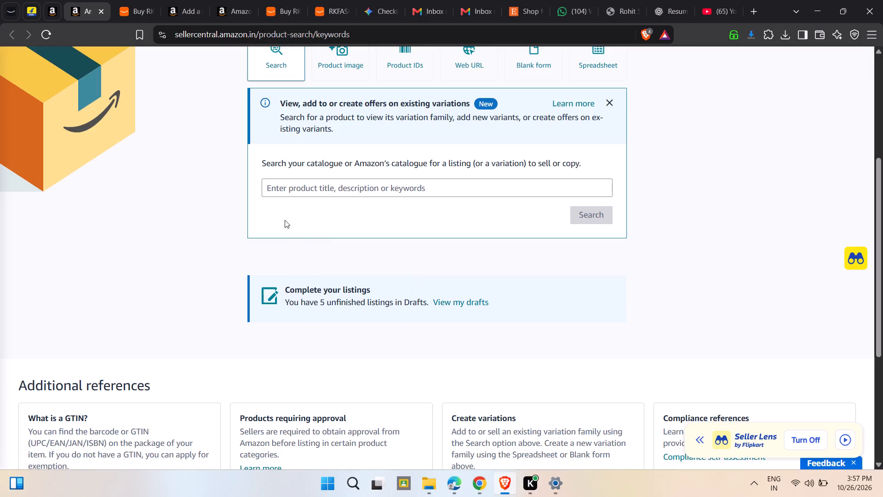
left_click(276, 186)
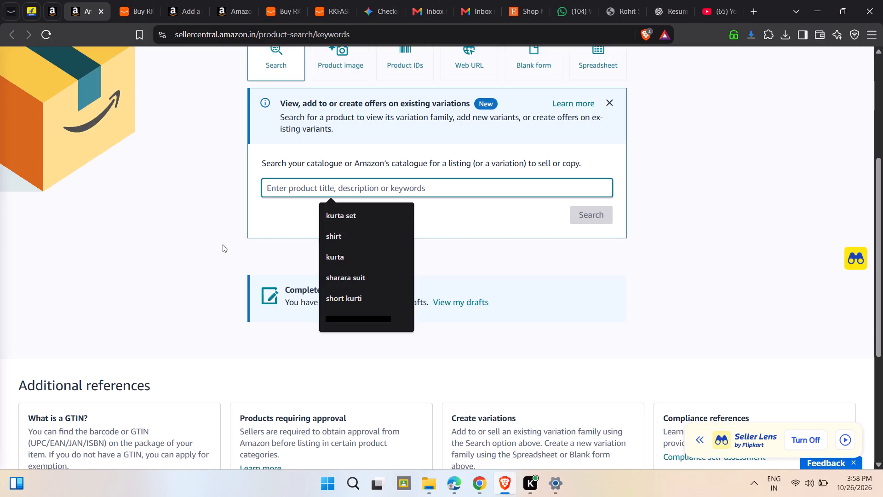
Reload the Add products page.
scroll(188, 237, "up", 3)
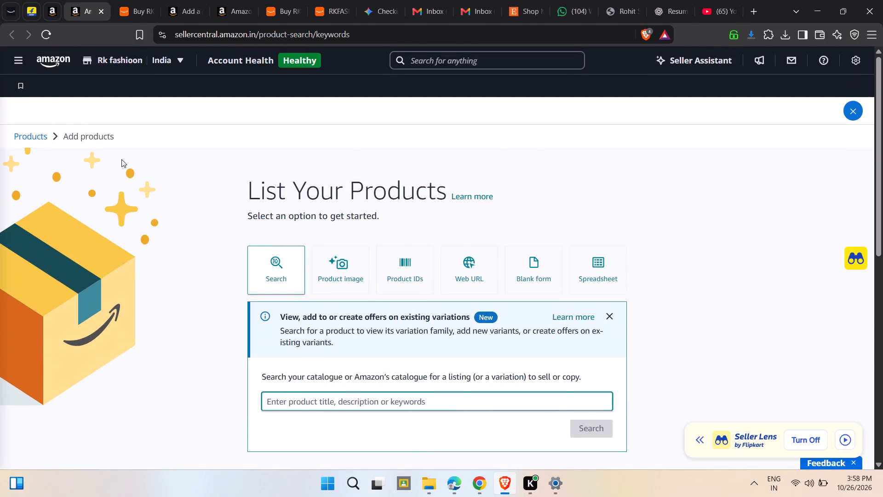
left_click(45, 32)
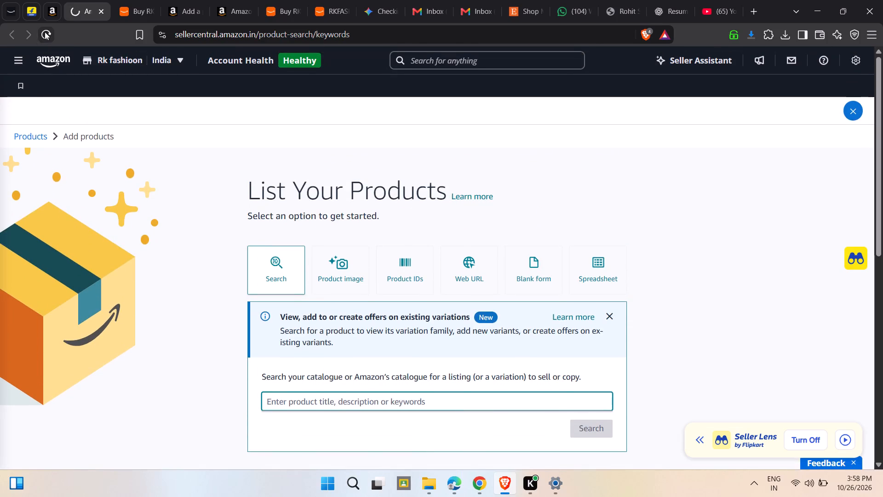
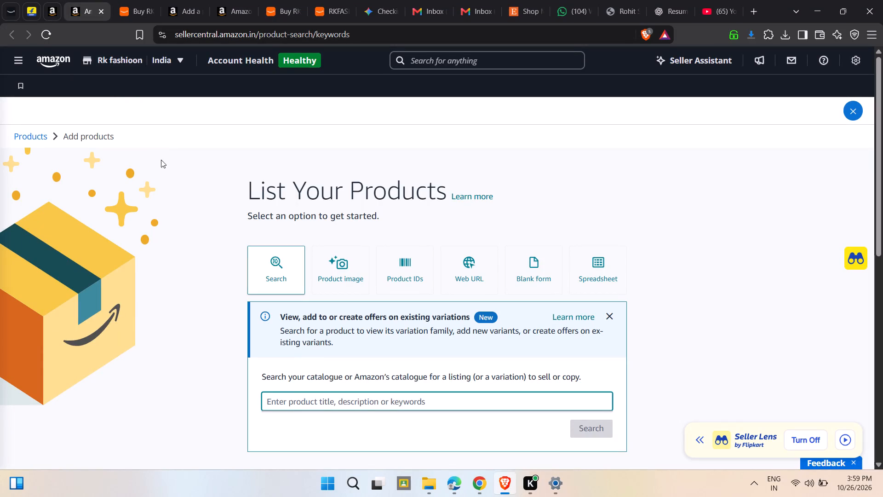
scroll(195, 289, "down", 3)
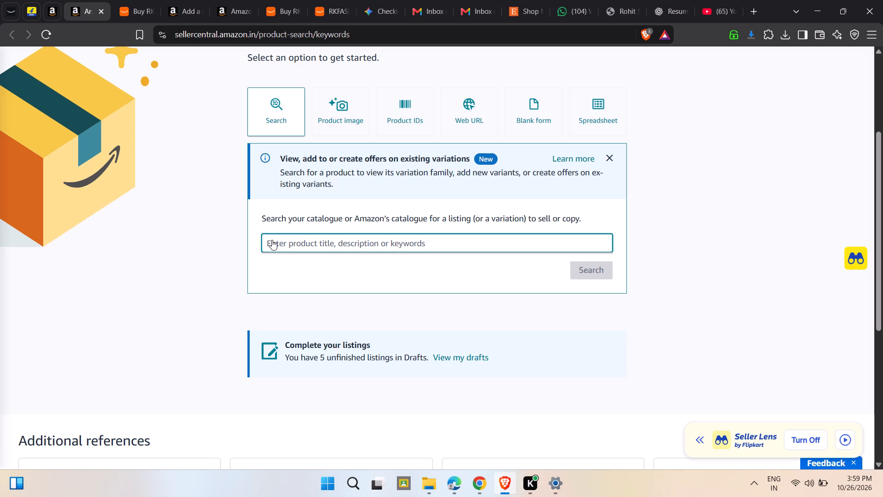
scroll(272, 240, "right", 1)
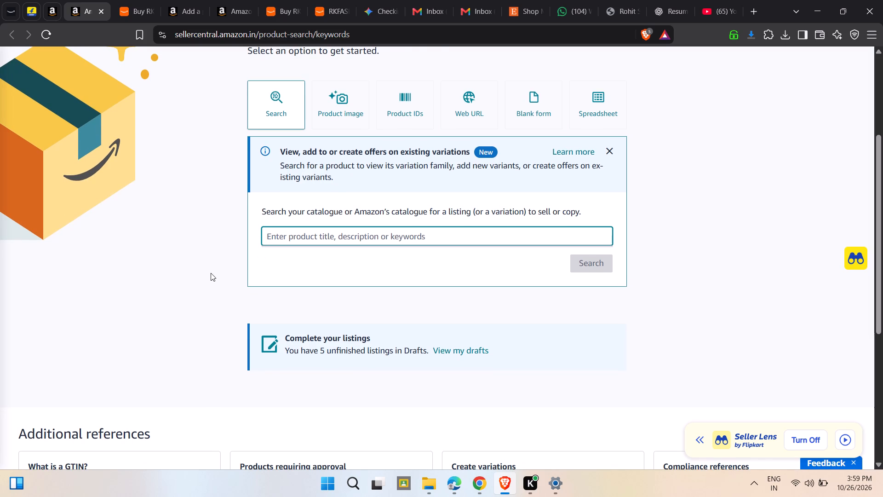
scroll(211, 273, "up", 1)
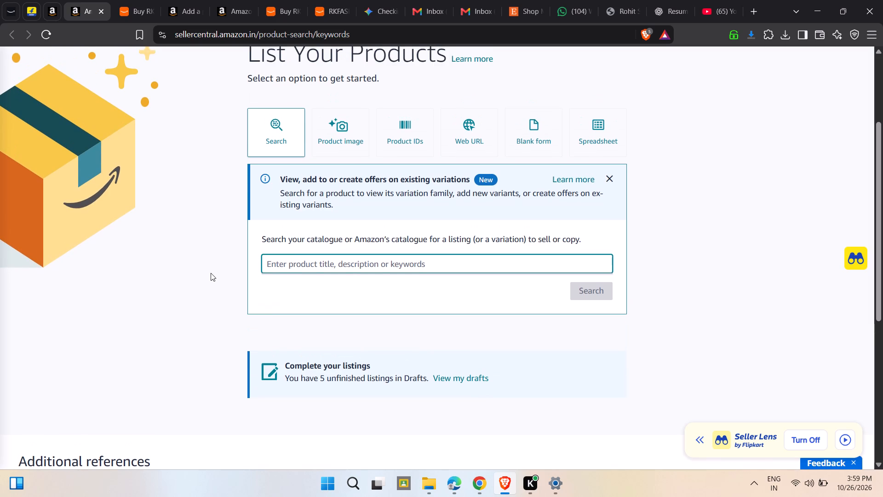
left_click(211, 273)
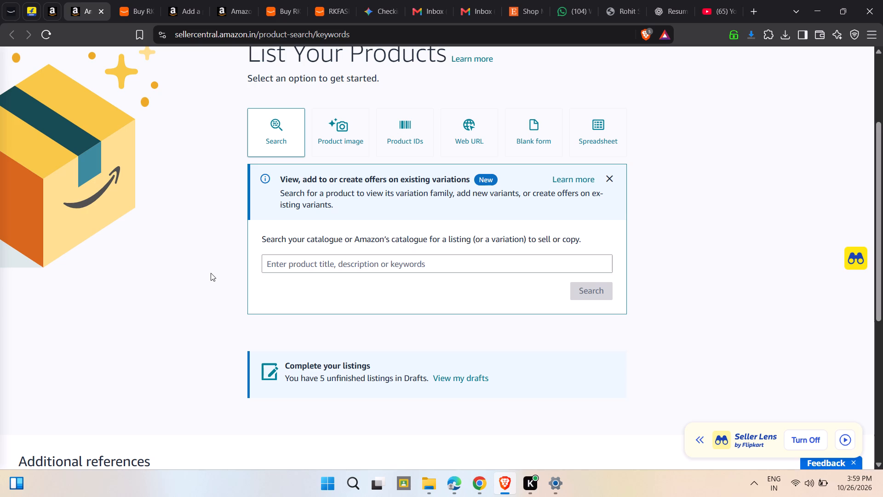
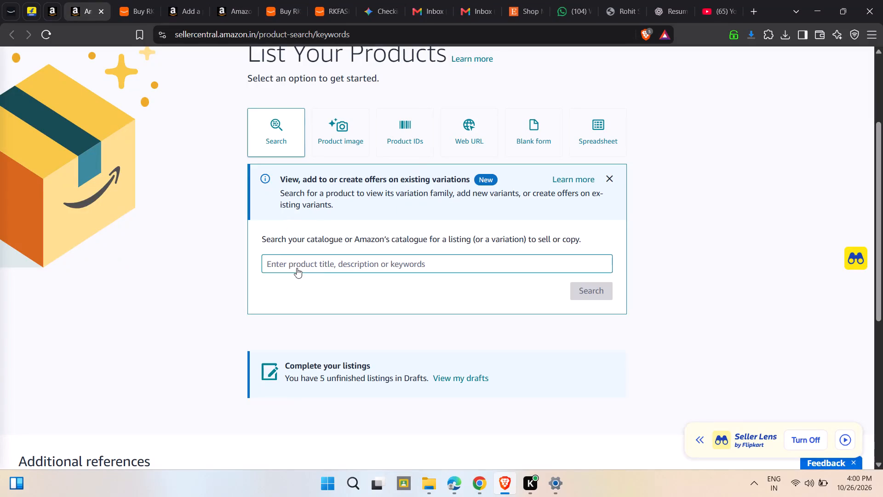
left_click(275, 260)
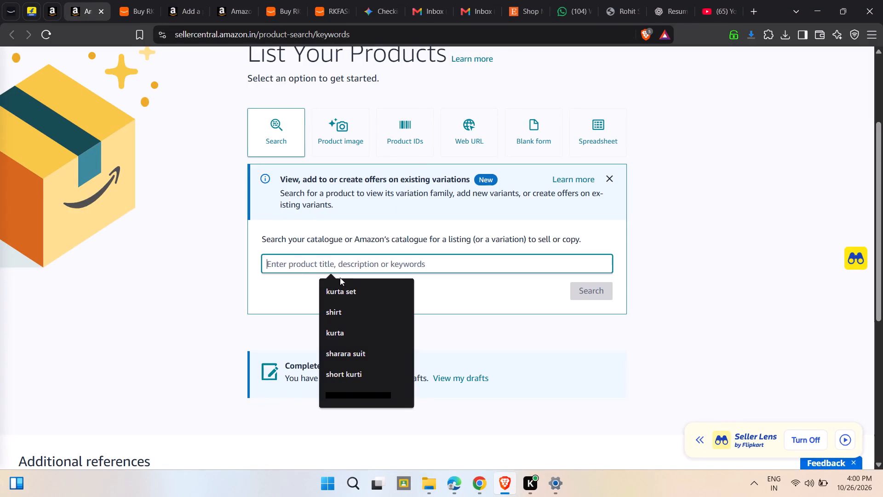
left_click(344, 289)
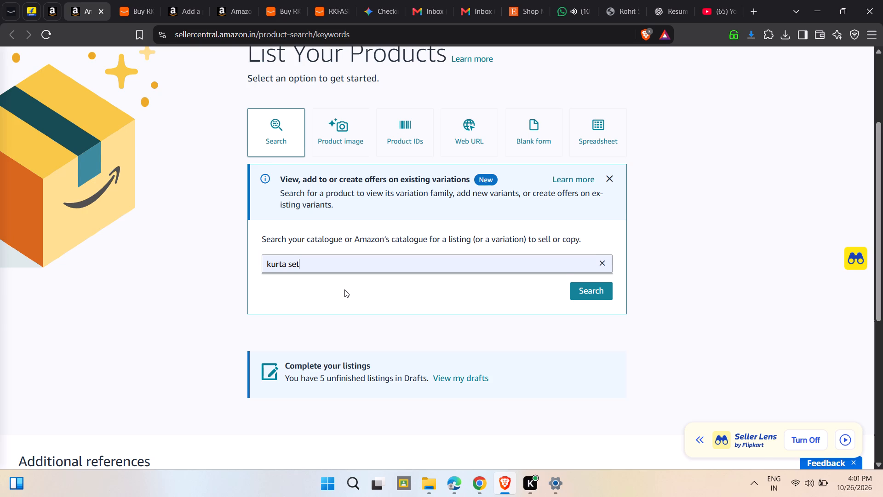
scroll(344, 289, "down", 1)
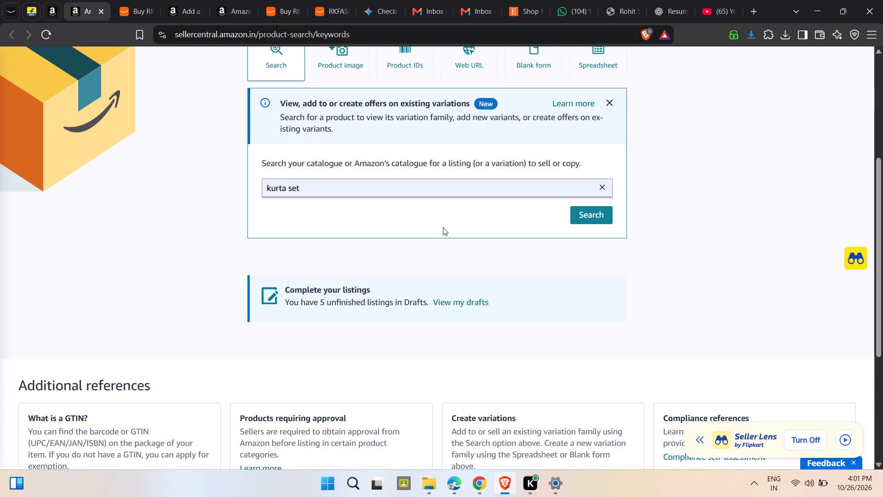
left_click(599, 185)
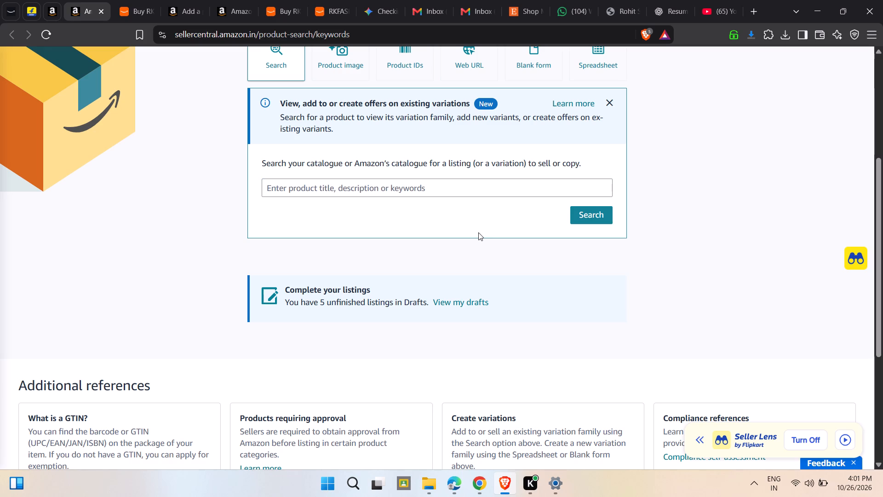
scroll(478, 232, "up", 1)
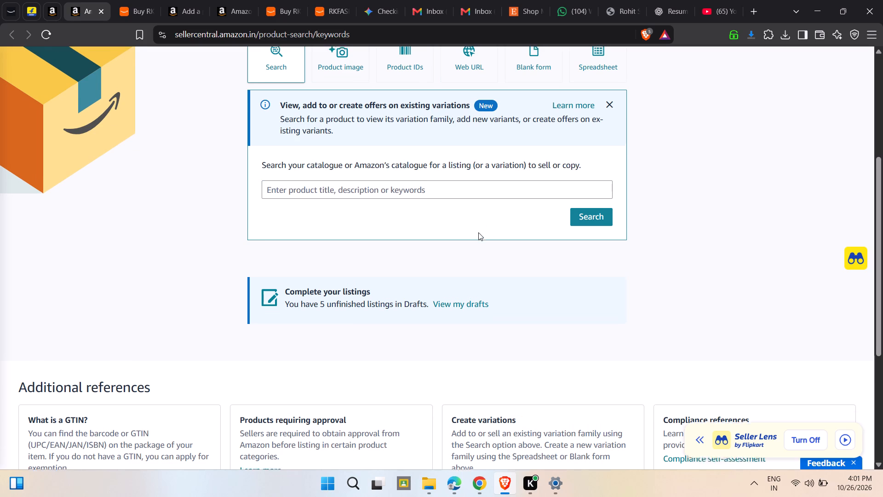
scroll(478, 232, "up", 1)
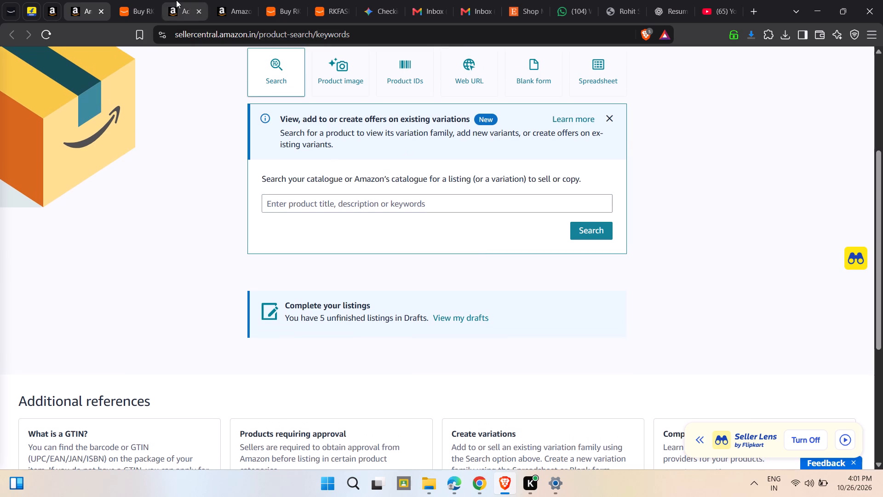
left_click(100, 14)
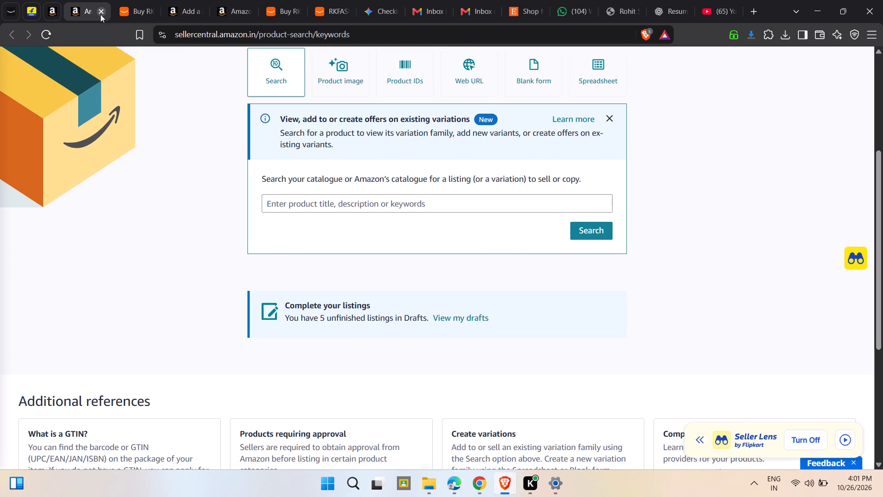
Look through the listings on the first page of the product list, checking names, SKUs and listing statuses.
scroll(298, 346, "down", 7)
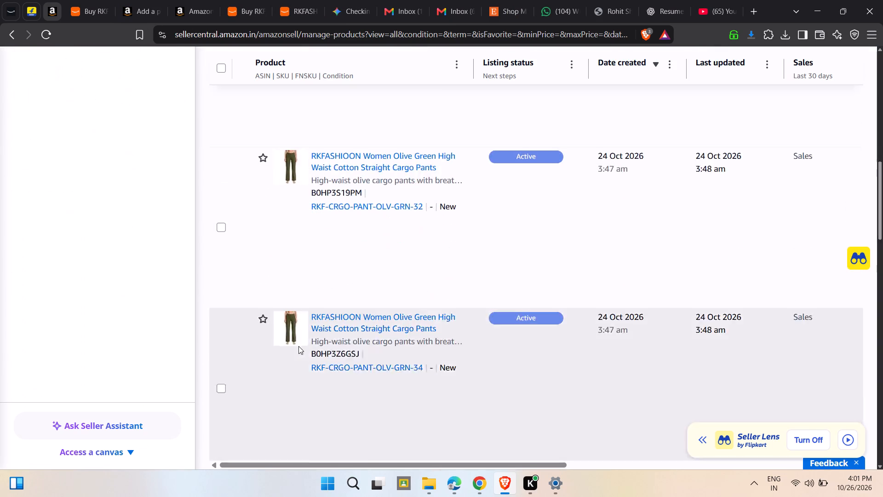
scroll(298, 346, "down", 6)
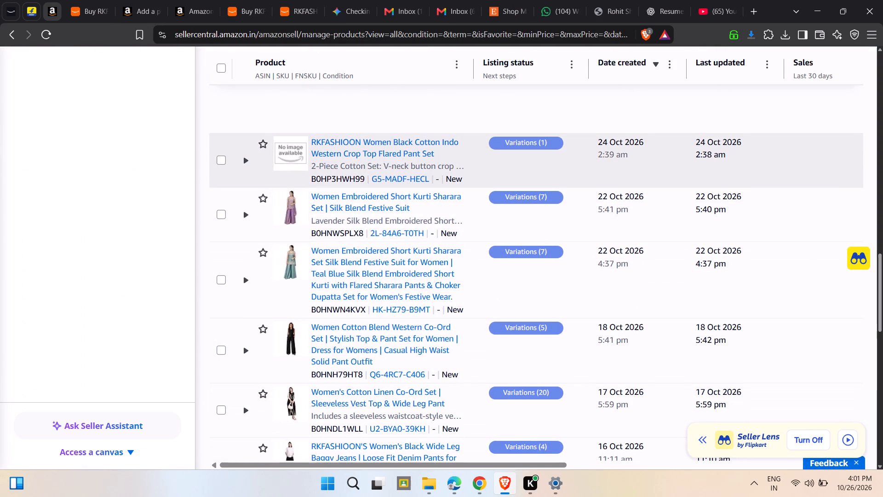
scroll(420, 251, "down", 2)
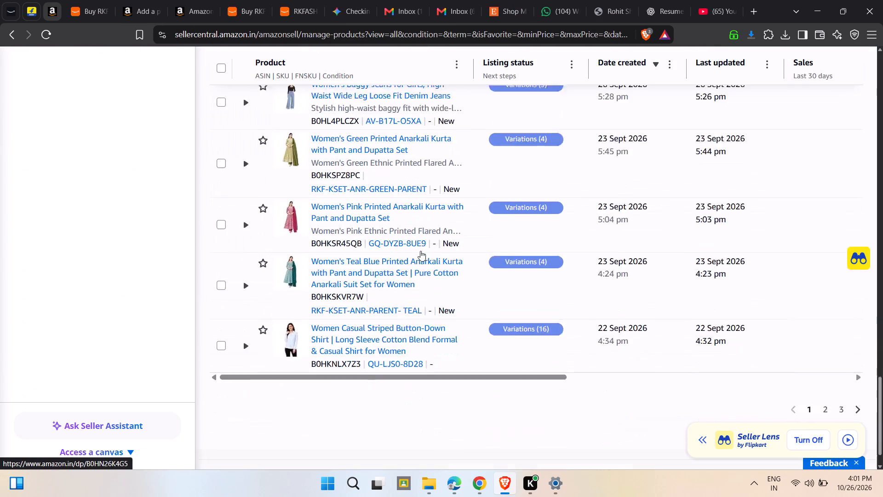
scroll(420, 251, "up", 9)
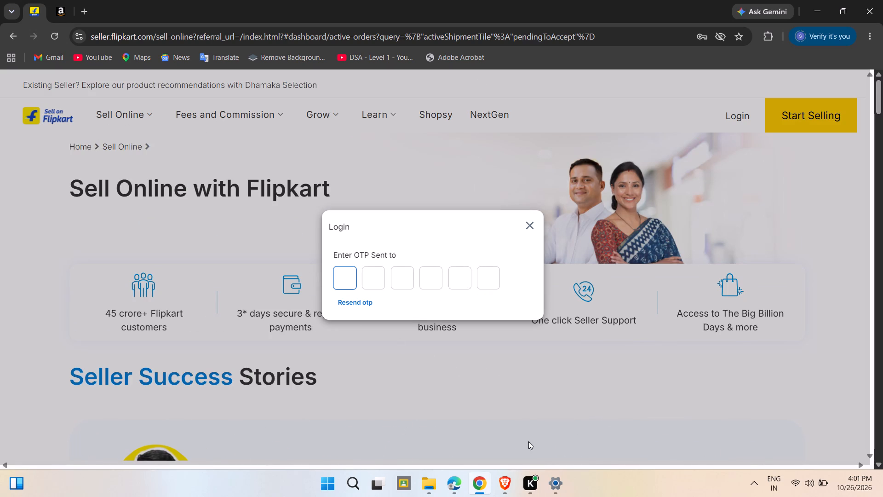
left_click(504, 492)
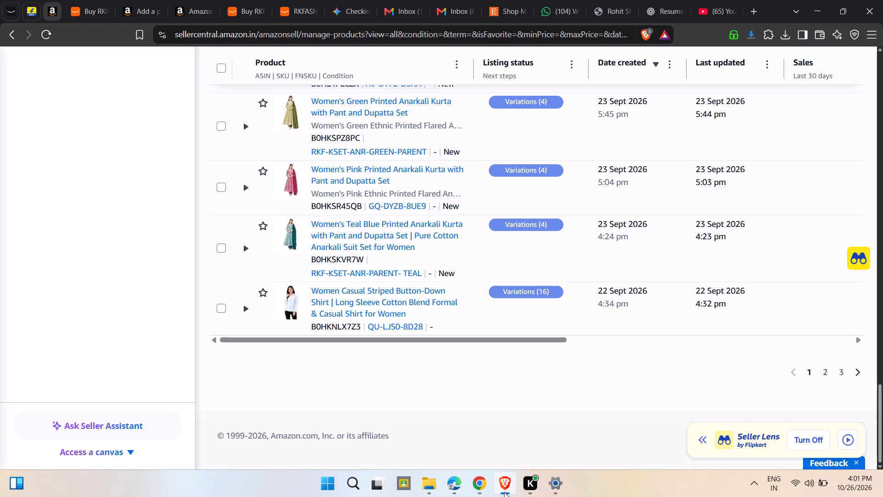
scroll(438, 188, "right", 4)
scroll(438, 188, "up", 8)
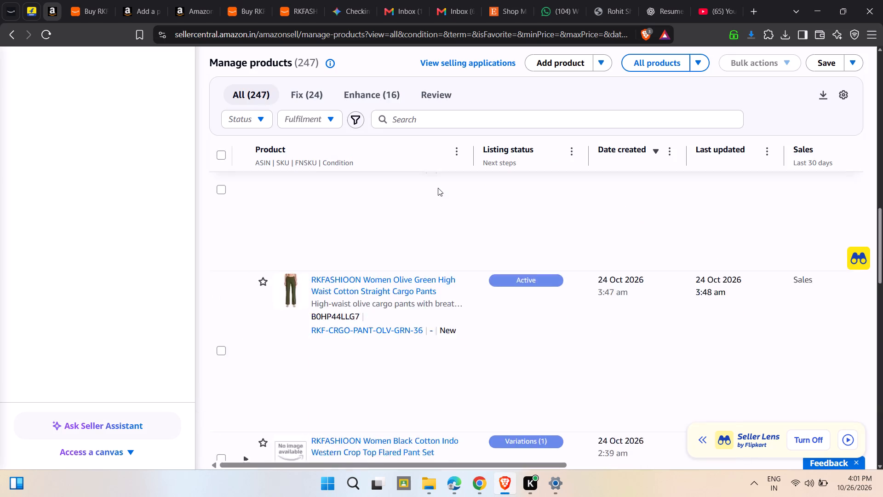
scroll(438, 188, "right", 8)
scroll(515, 309, "down", 4)
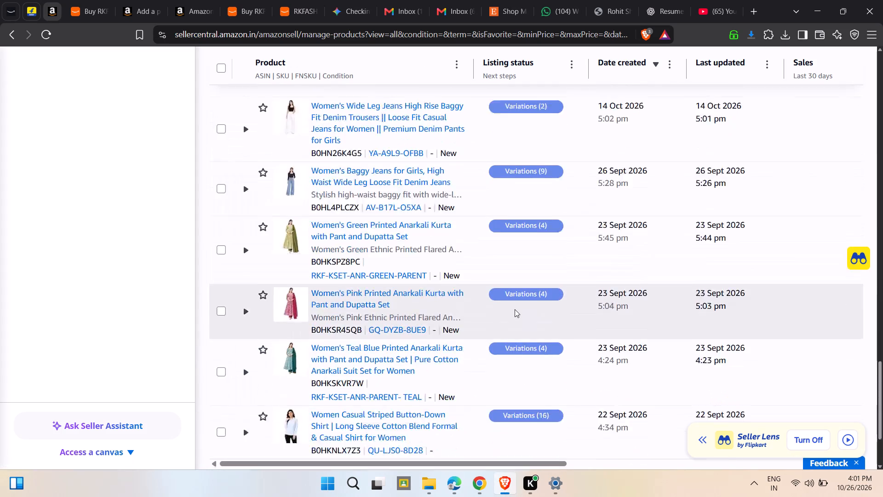
scroll(559, 398, "down", 1)
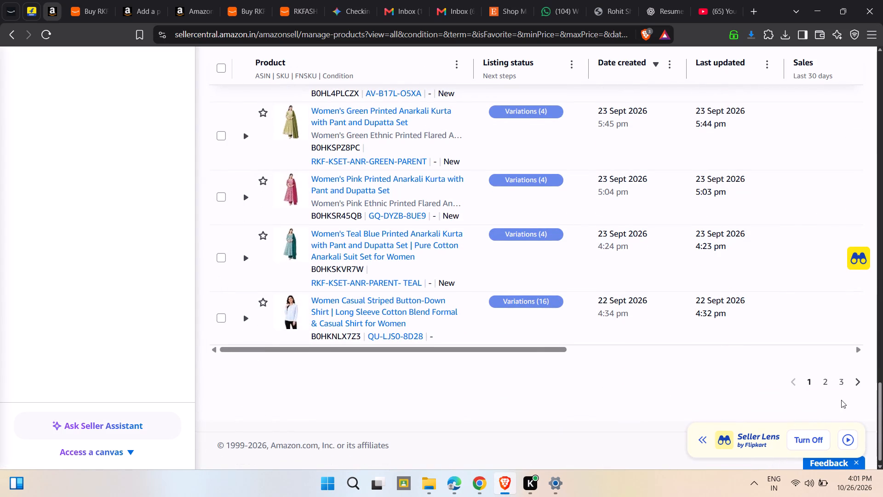
Go to page 2 of the product list and examine its listings' statuses, inventory, prices and available actions.
left_click_drag(824, 379, 825, 376)
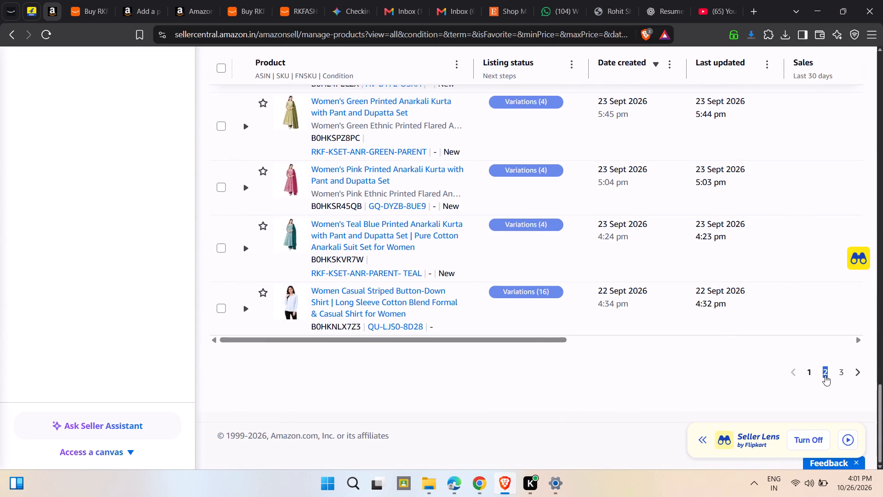
left_click_drag(825, 376, 825, 375)
left_click(825, 375)
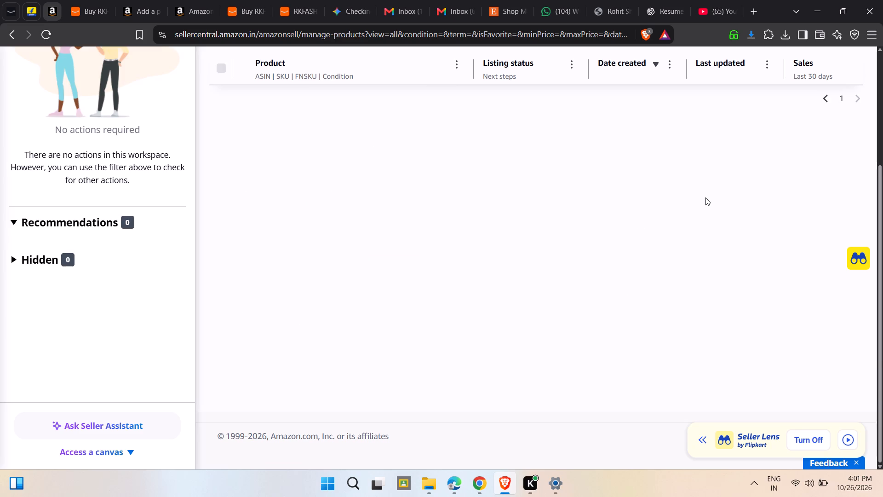
scroll(451, 194, "down", 1)
scroll(451, 194, "up", 1)
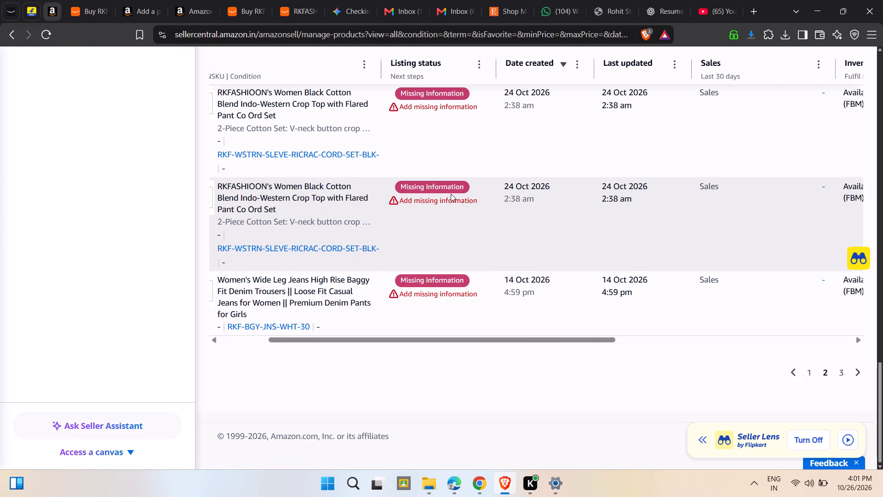
scroll(366, 150, "up", 2)
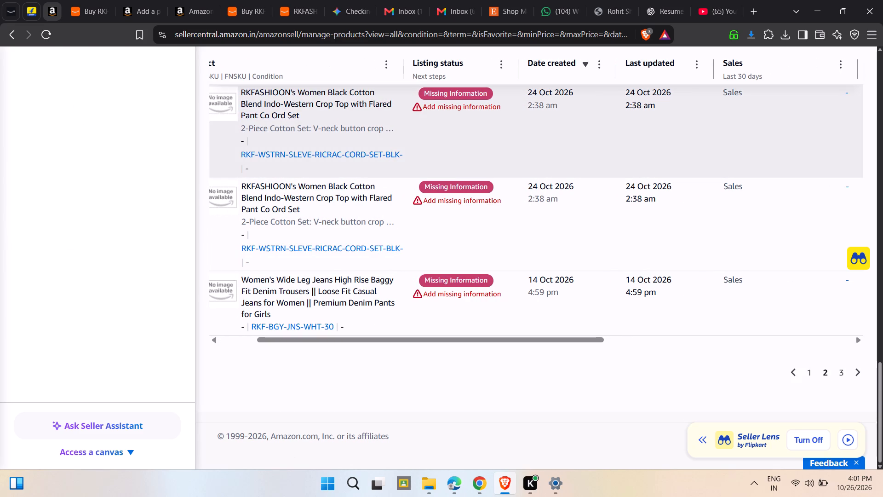
scroll(243, 128, "up", 3)
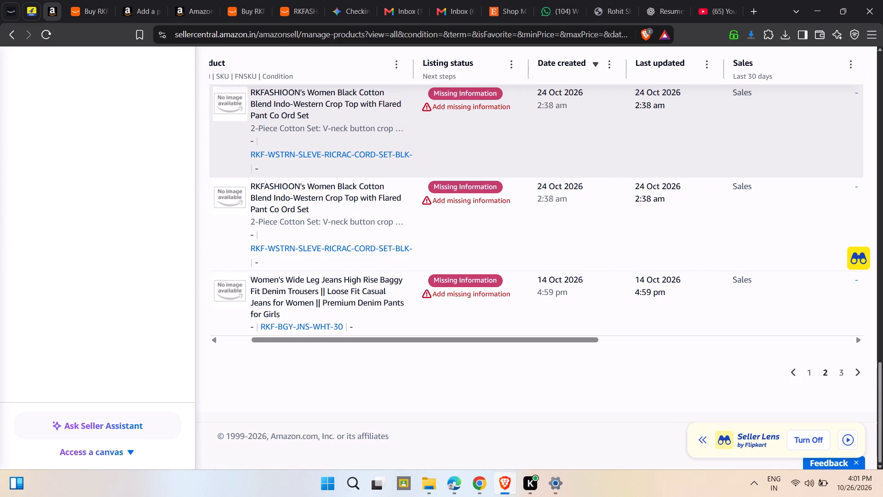
scroll(269, 133, "up", 7)
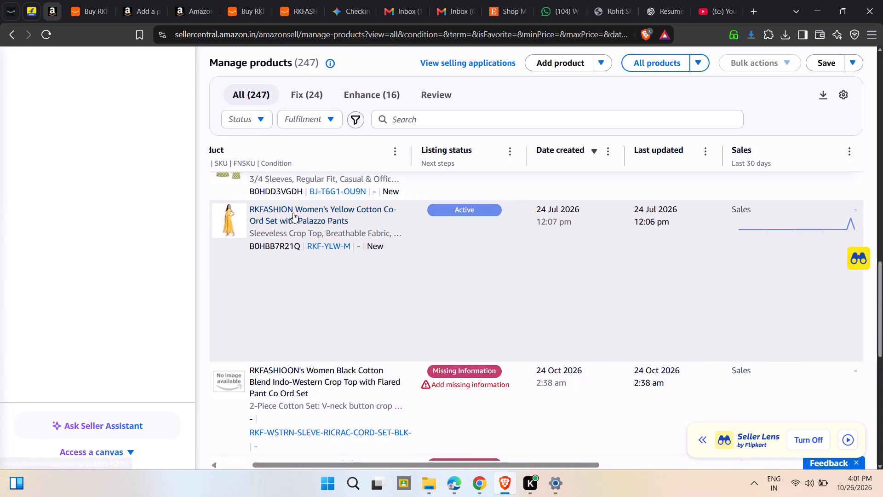
scroll(293, 213, "right", 2)
scroll(340, 364, "left", 4)
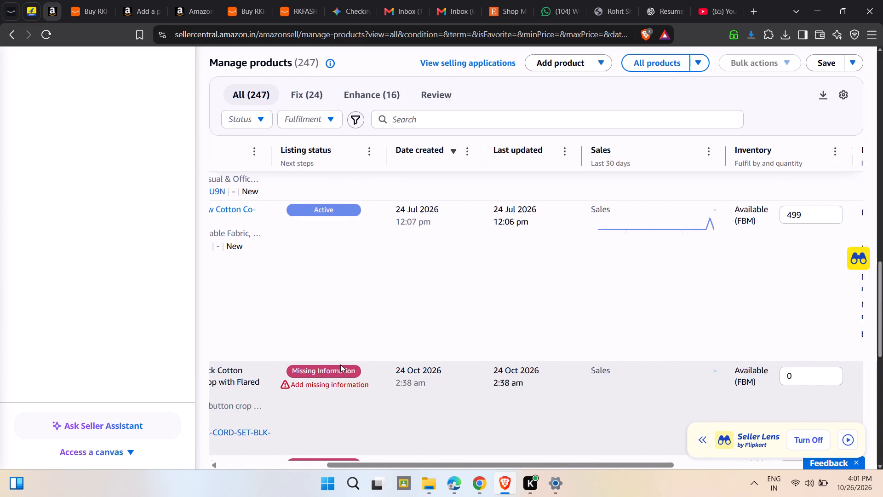
scroll(430, 386, "left", 5)
scroll(430, 386, "up", 2)
scroll(463, 337, "down", 2)
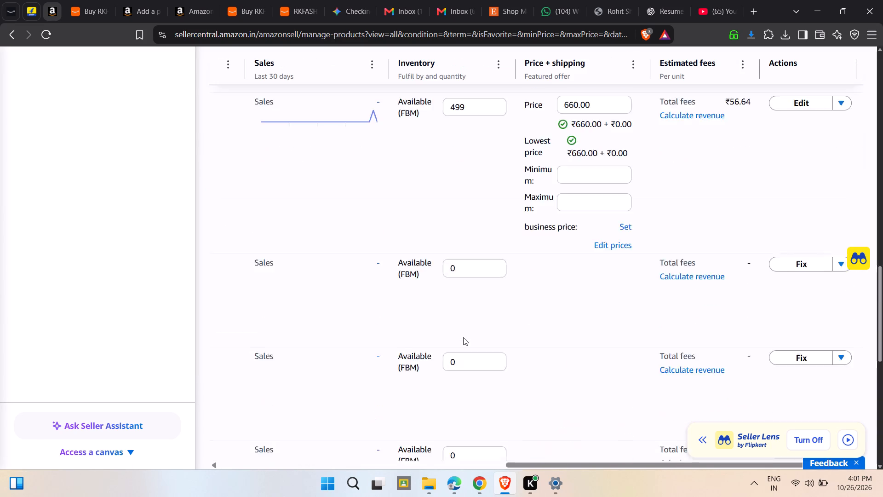
scroll(463, 337, "down", 4)
scroll(447, 252, "right", 5)
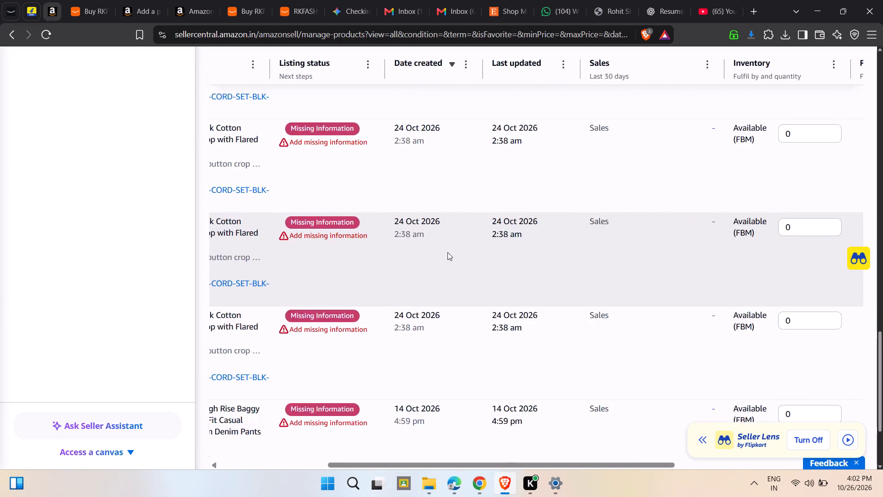
scroll(447, 252, "right", 3)
scroll(447, 252, "left", 14)
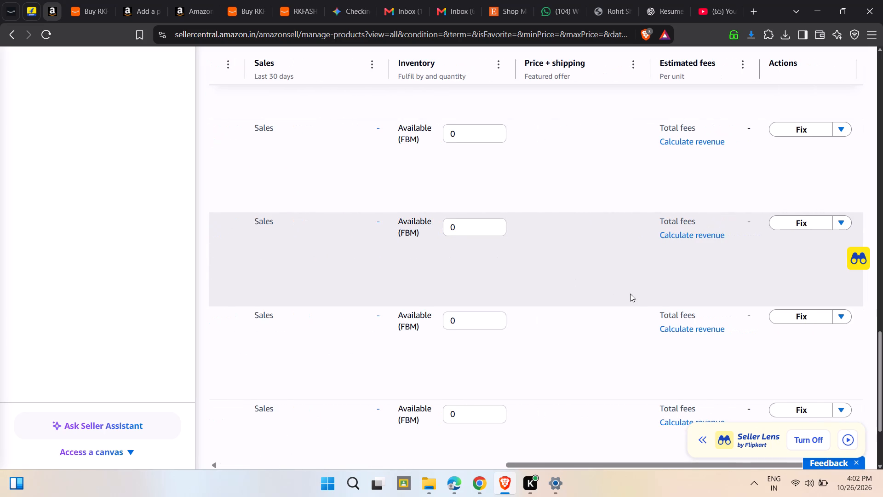
Open the incomplete black crop top with flared pant co-ord set draft, SKU ending BLK-L, and review its product identity details.
left_click(839, 226)
left_click(795, 241)
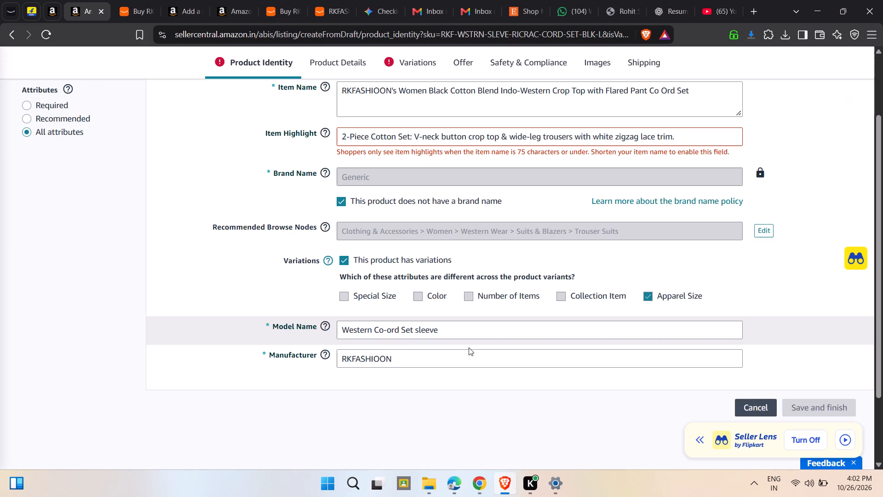
scroll(469, 347, "right", 1)
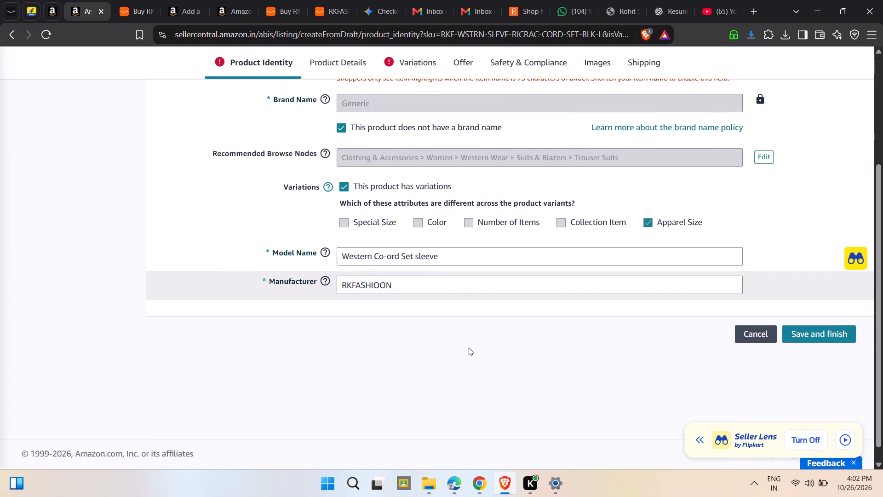
scroll(469, 347, "right", 1)
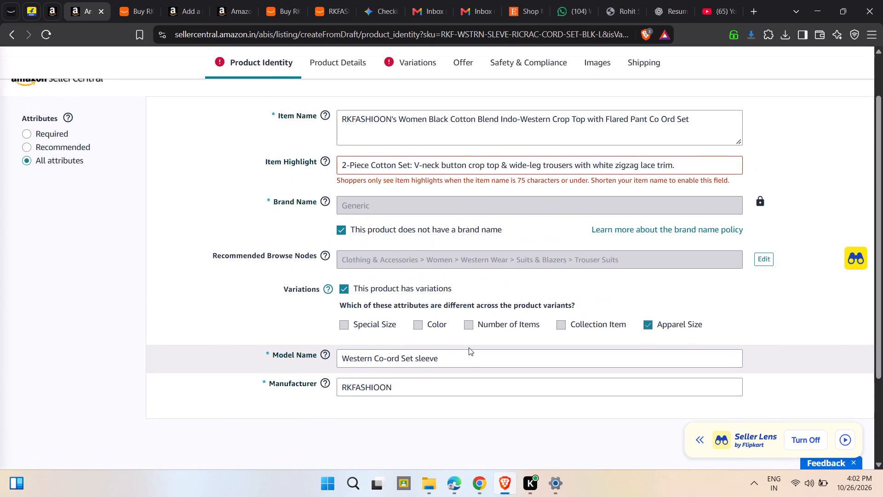
scroll(469, 347, "right", 1)
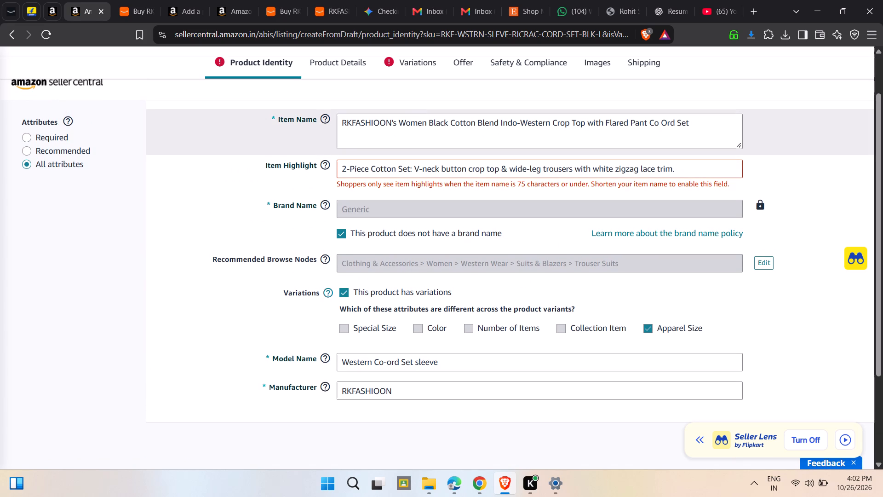
left_click_drag(341, 121, 736, 126)
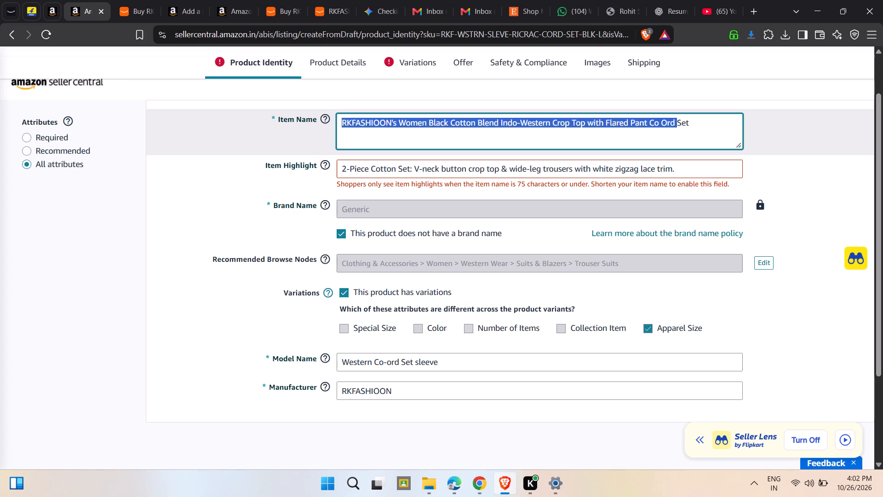
left_click(696, 124)
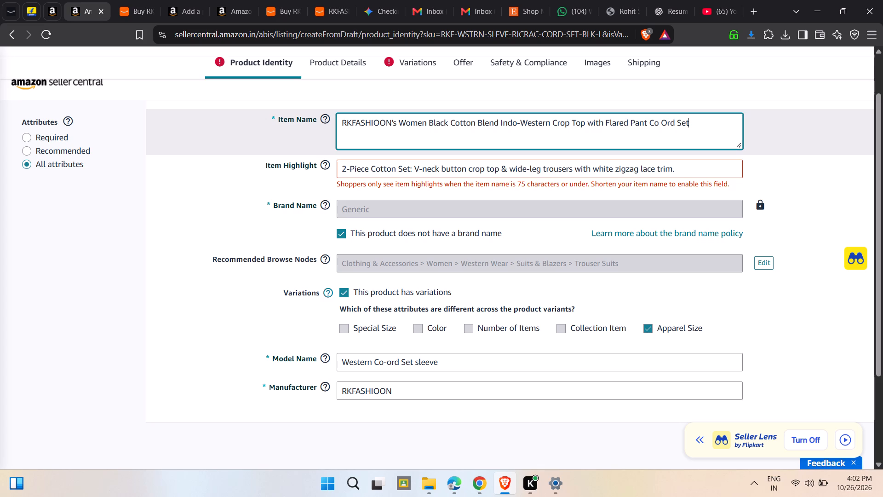
key("ctrl+a")
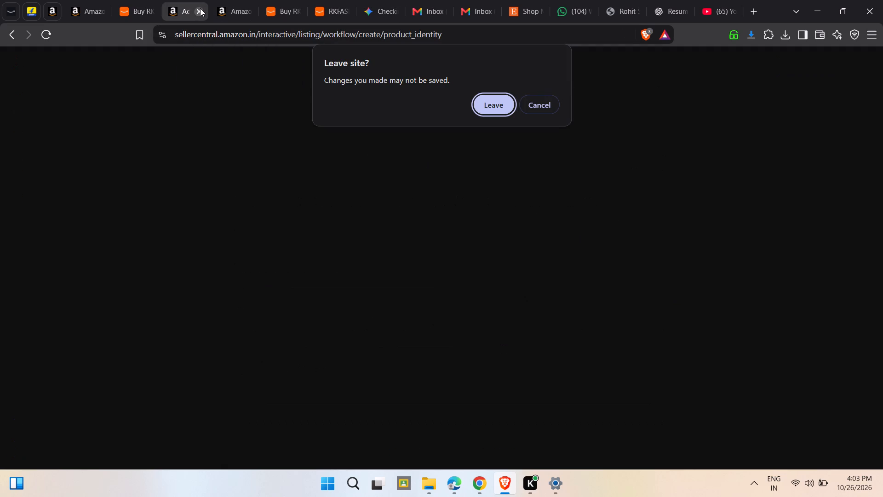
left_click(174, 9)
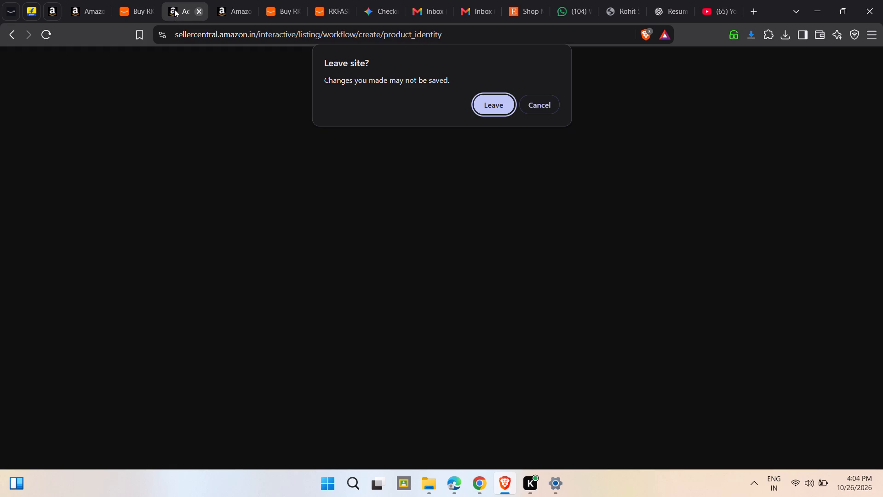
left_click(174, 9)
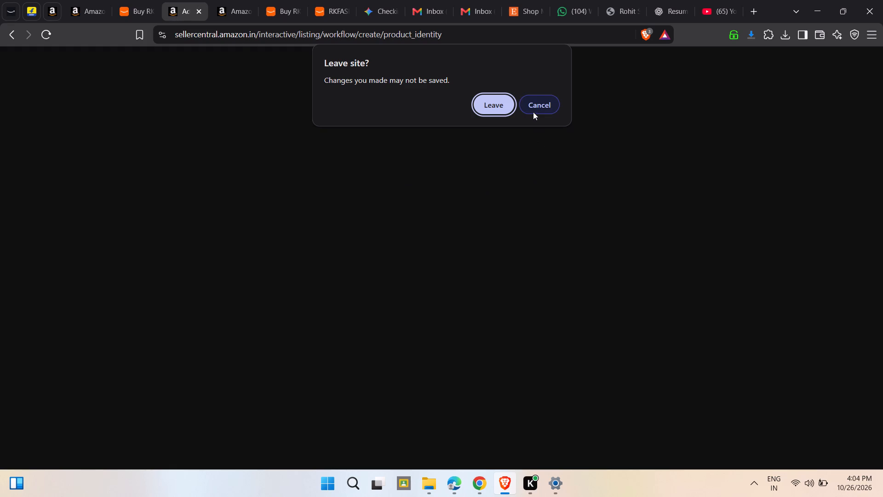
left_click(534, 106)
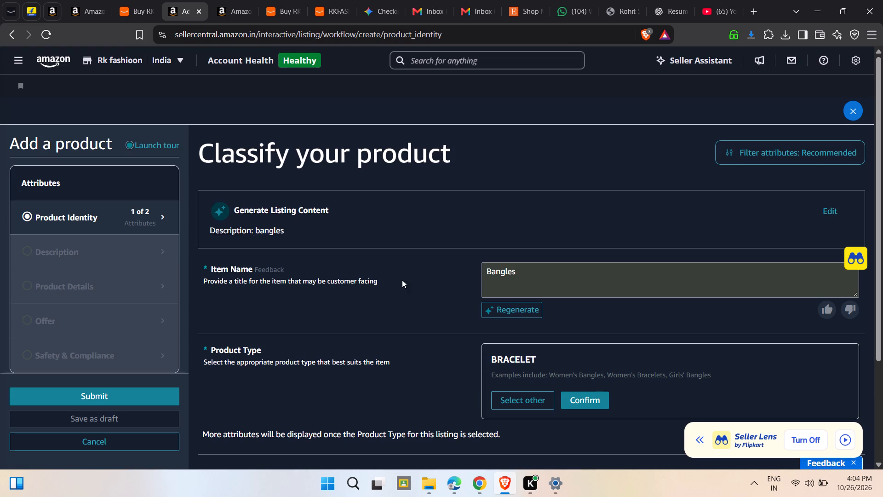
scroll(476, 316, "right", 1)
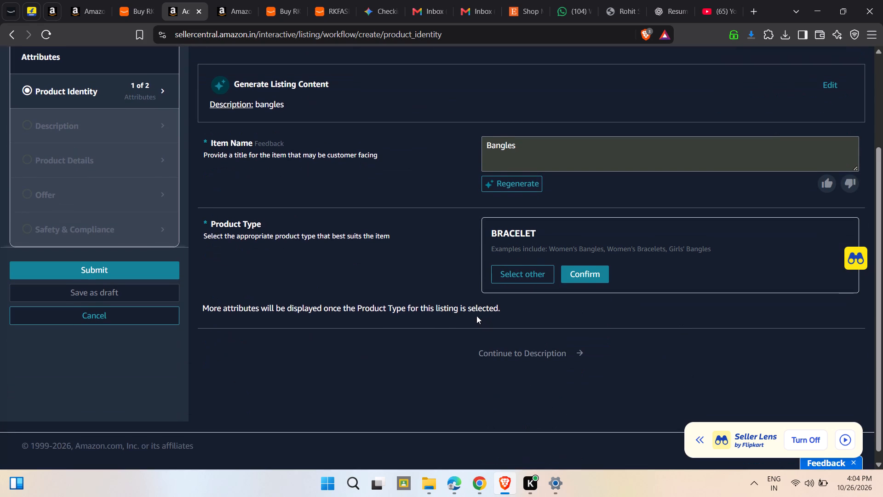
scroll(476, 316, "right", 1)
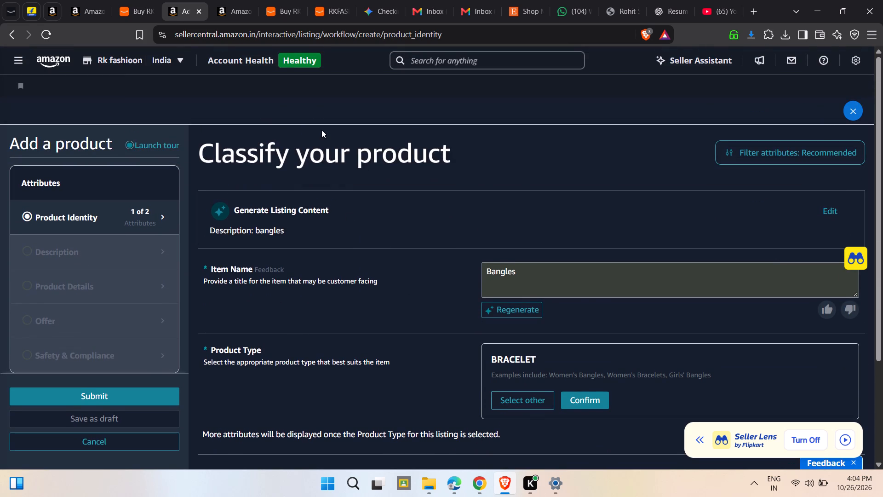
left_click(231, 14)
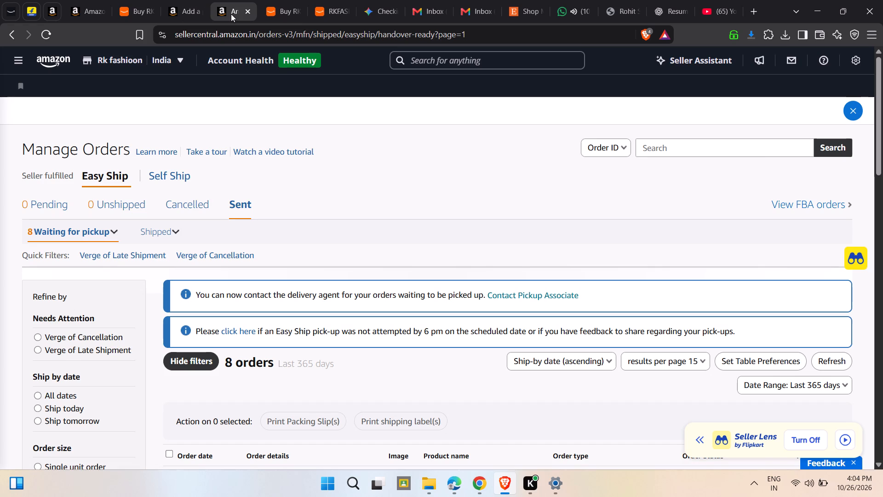
Return to the co-ord set draft and replace its item name with "RKFASHIOON Women Black Cotton Blend Crop Top Flared Pant Co Ord Set".
left_click(86, 9)
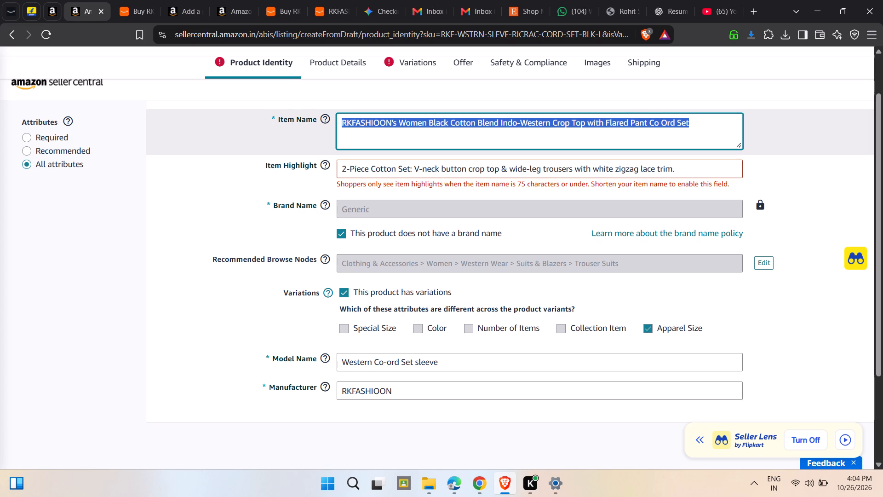
key("BackSpace")
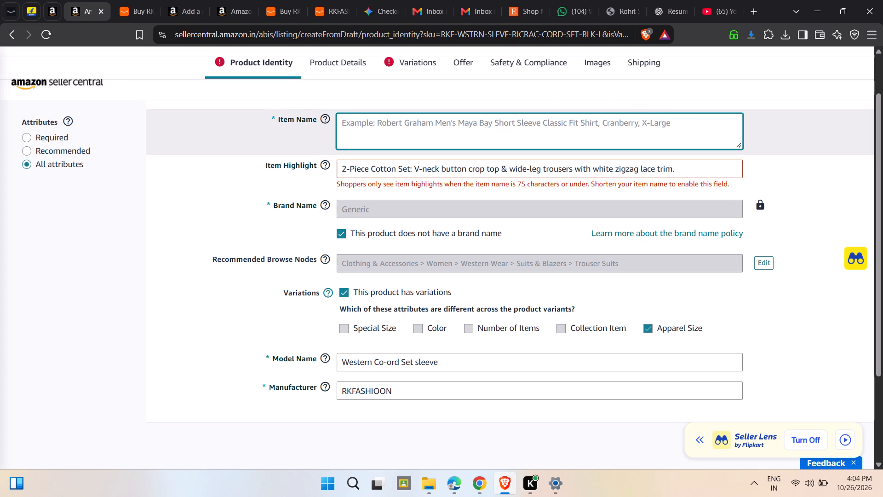
key("ctrl+v")
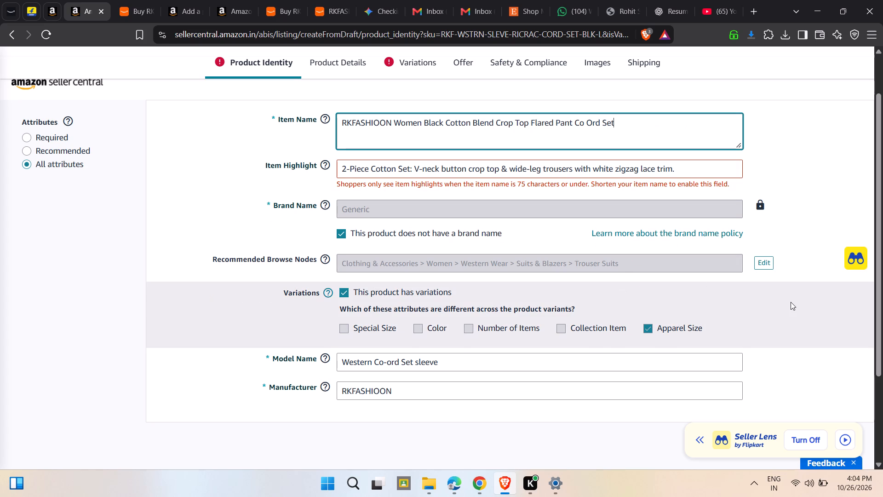
left_click(790, 180)
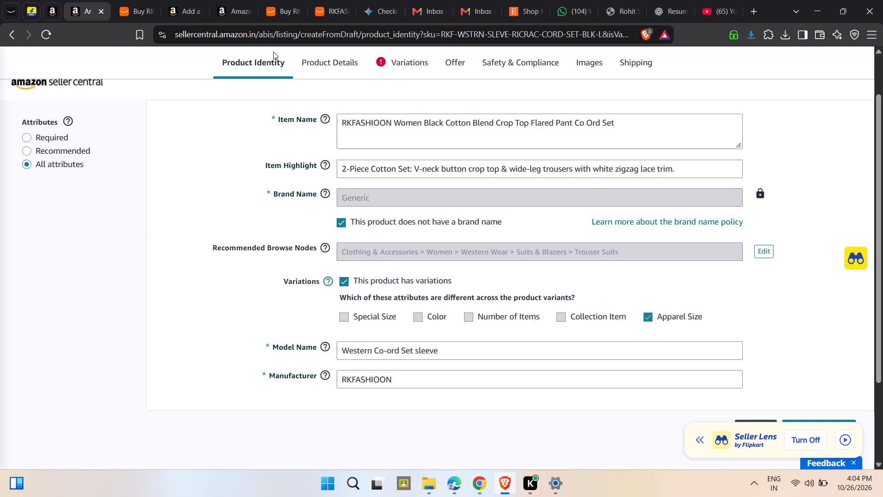
Open the co-ord set draft's Variations section and review its variation type and apparel size fields.
left_click(403, 62)
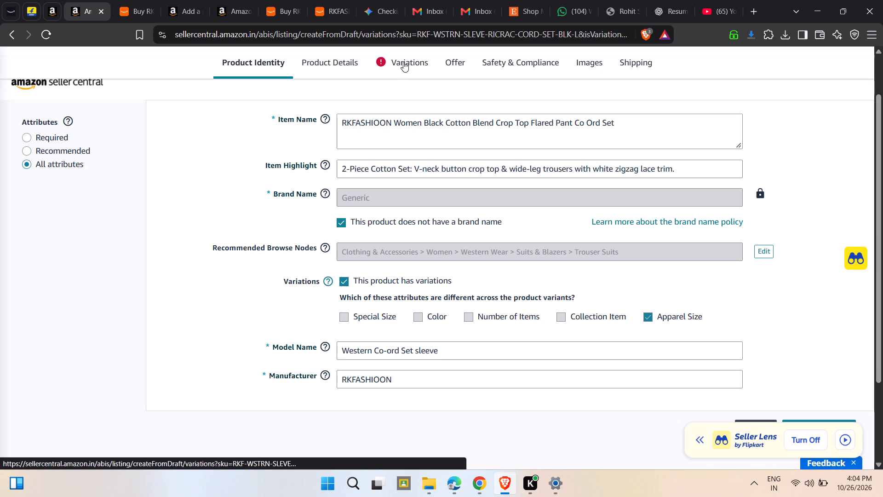
left_click(403, 62)
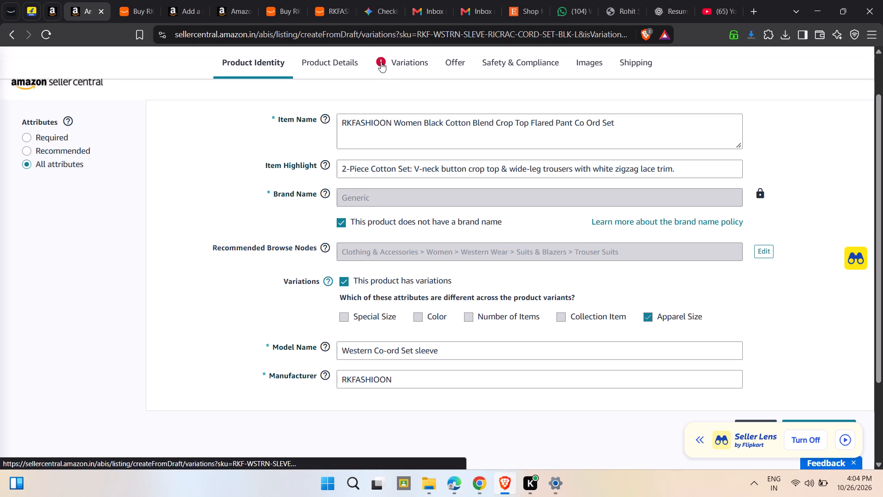
left_click(381, 62)
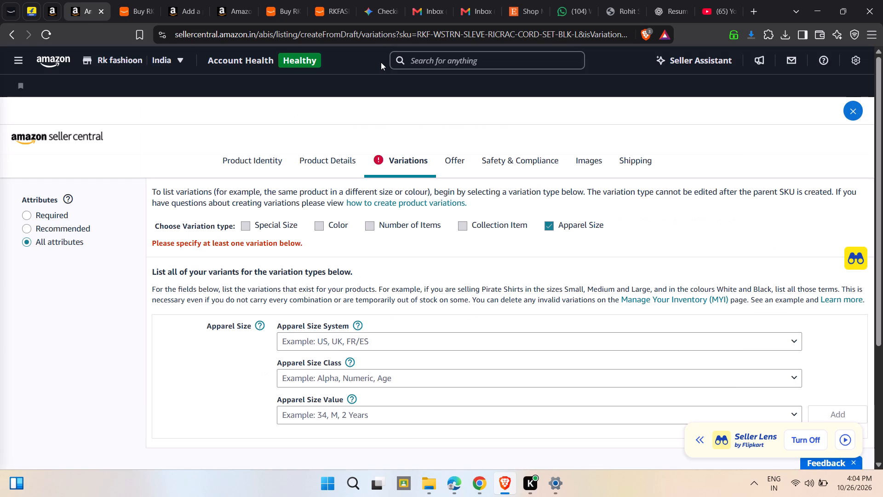
scroll(381, 62, "down", 2)
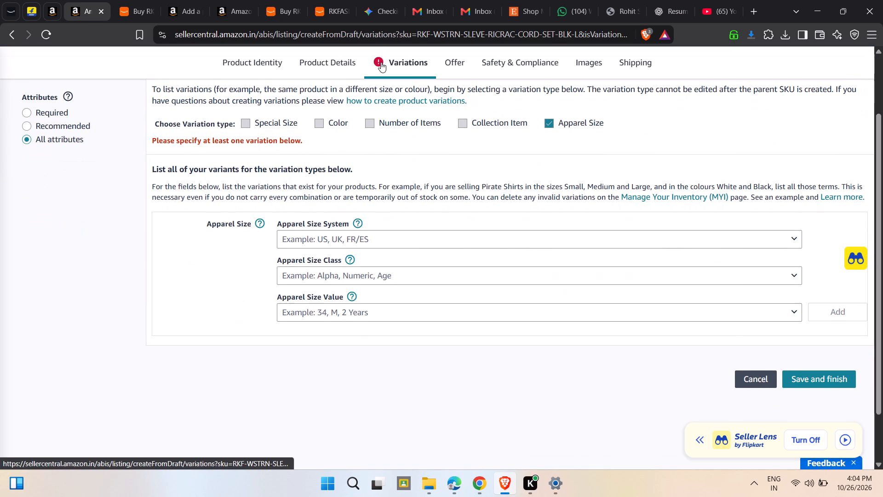
scroll(381, 62, "up", 2)
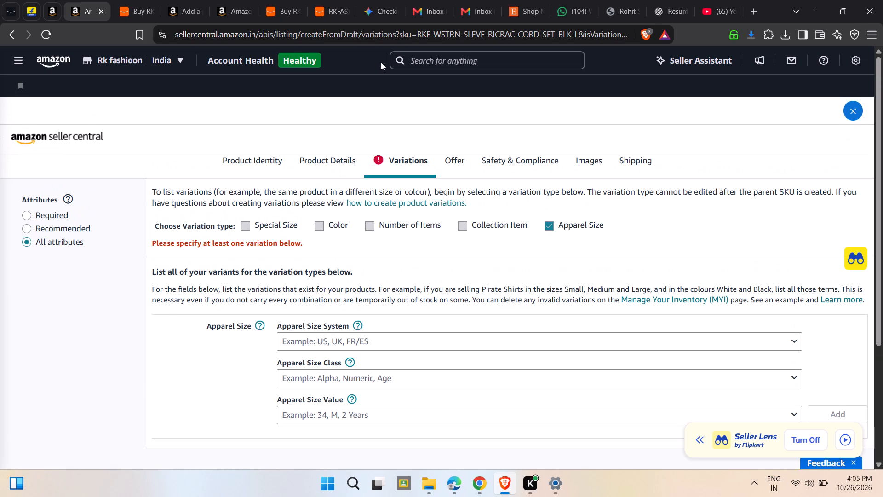
scroll(381, 62, "down", 1)
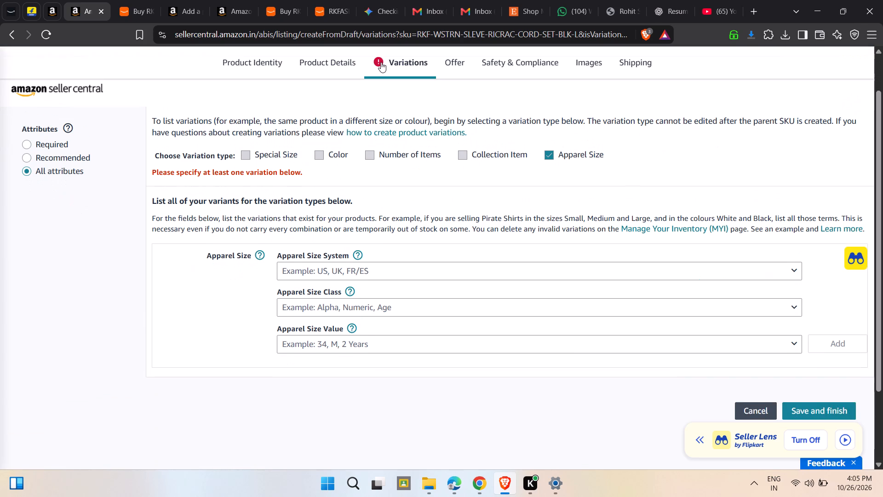
scroll(381, 62, "down", 1)
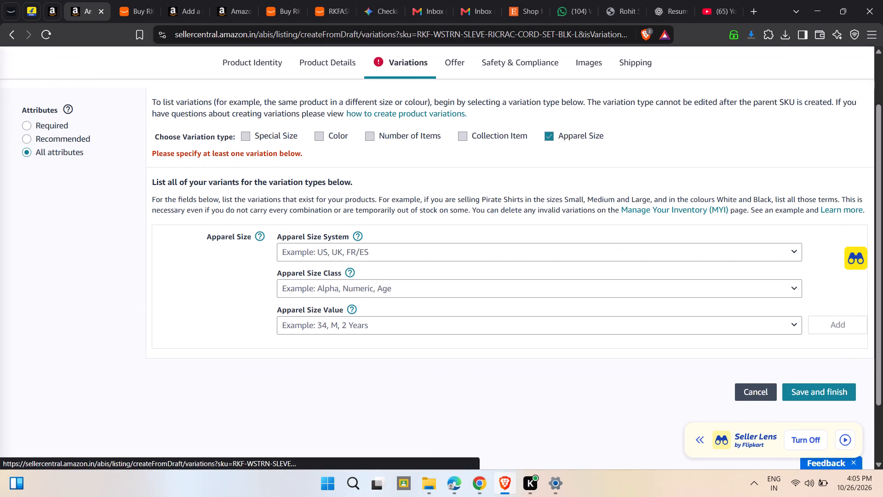
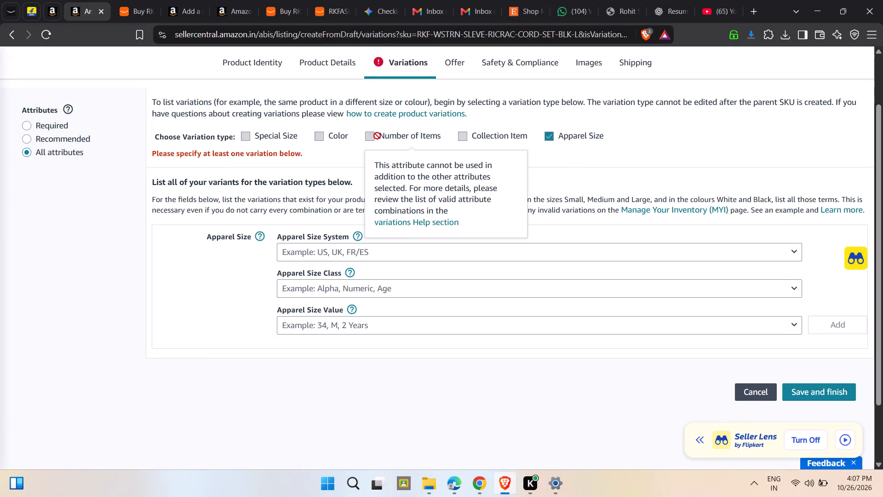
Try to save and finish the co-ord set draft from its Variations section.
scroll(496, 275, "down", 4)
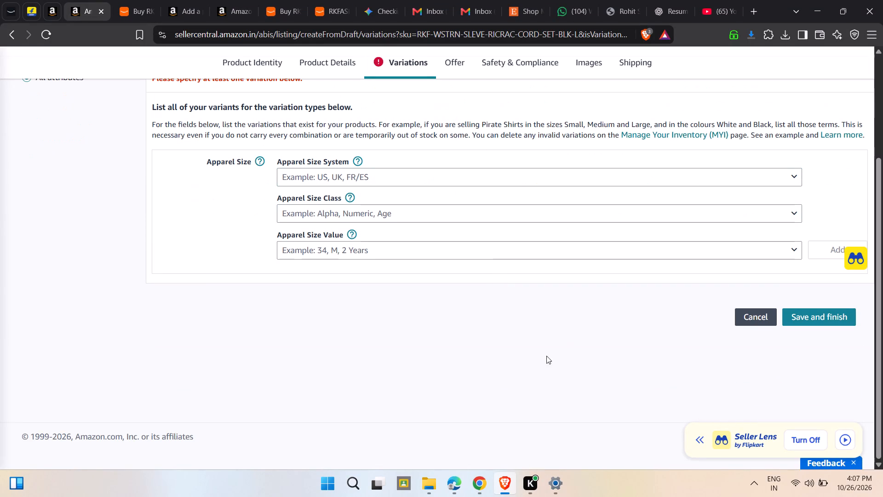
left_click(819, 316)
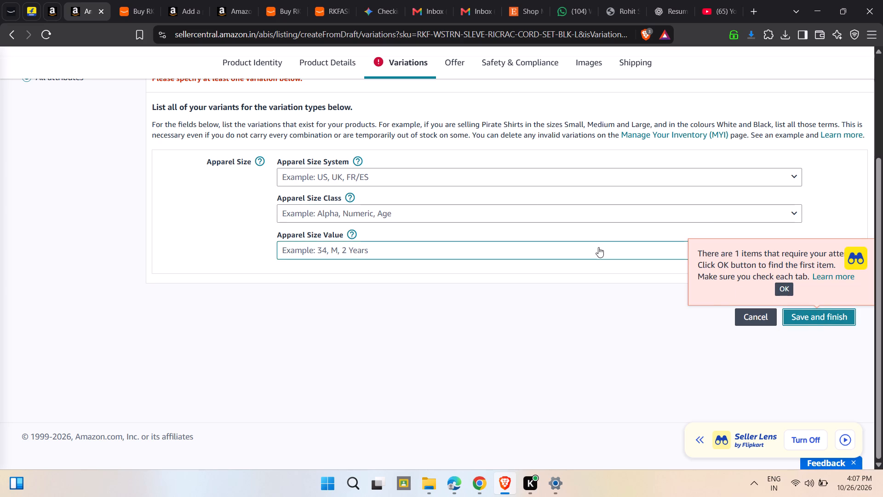
Set the Apparel Size System to IN and the Apparel Size Class to Alpha in the Variations section.
left_click(460, 173)
left_click(460, 173)
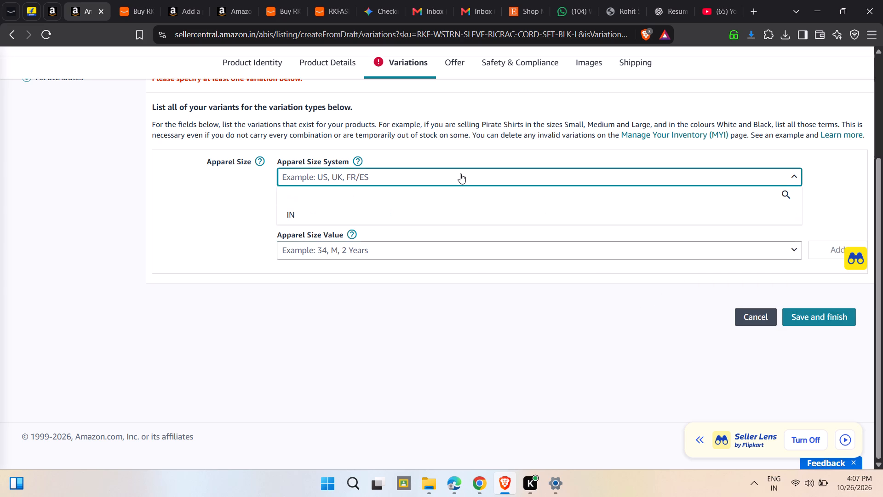
left_click(460, 173)
left_click(425, 222)
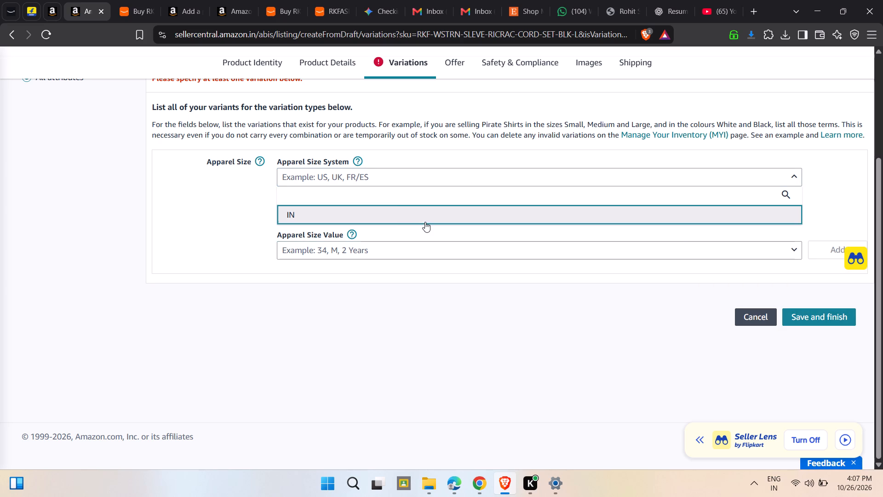
left_click(396, 176)
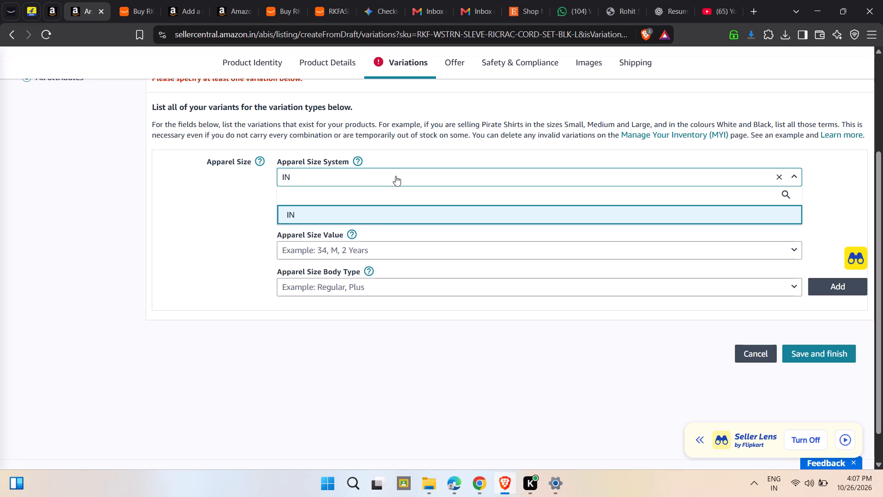
left_click(397, 215)
left_click(376, 213)
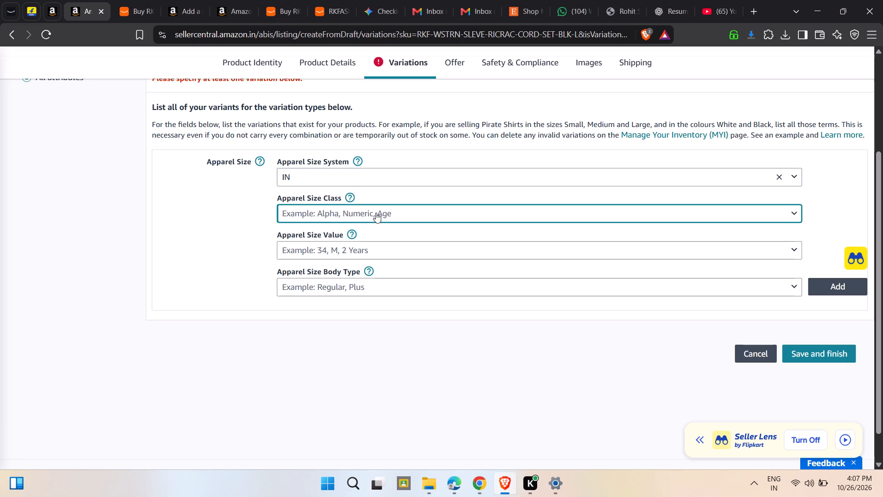
scroll(347, 246, "down", 1)
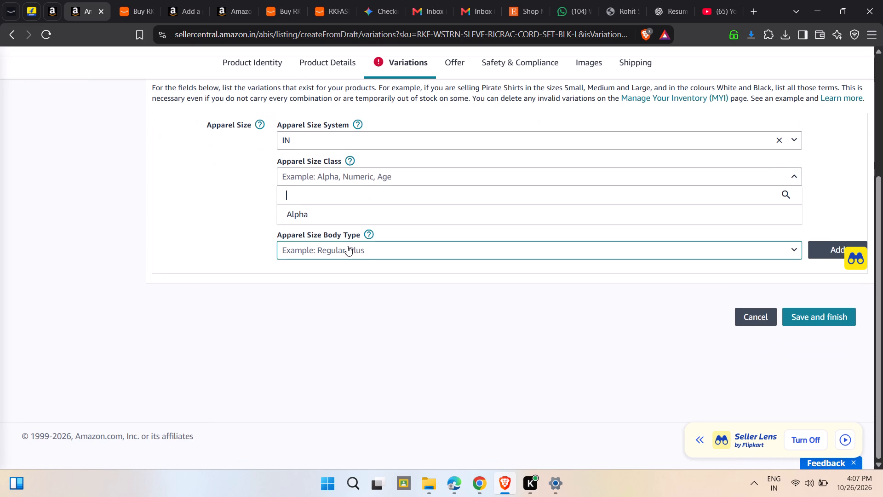
left_click(334, 217)
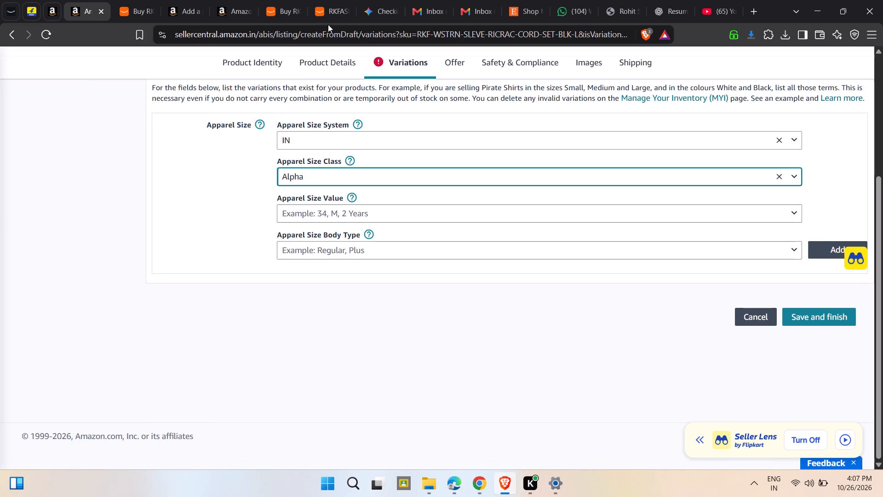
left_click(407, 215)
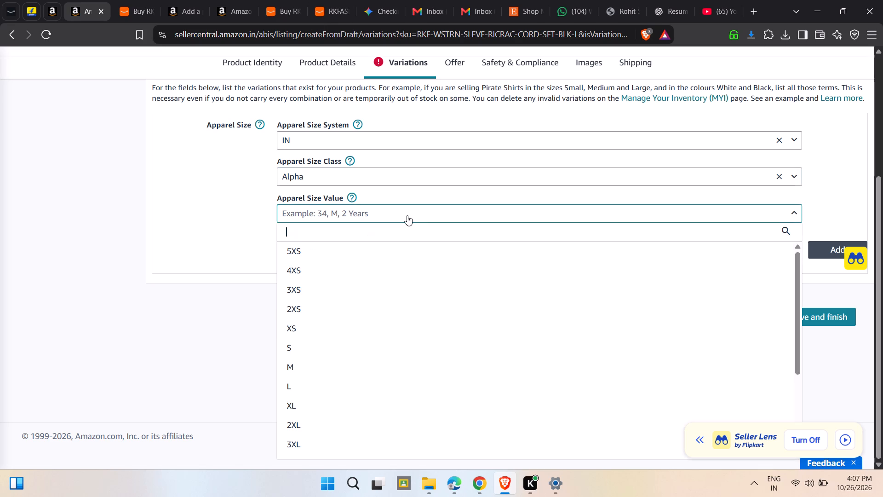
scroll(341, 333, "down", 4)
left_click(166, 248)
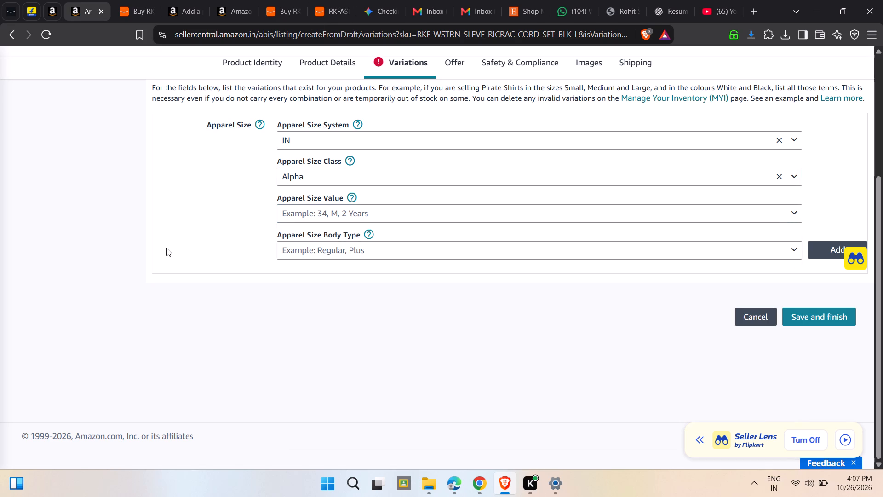
Review the draft's Product Details attributes from the description down to the item weight, and open the Offer section.
left_click(326, 65)
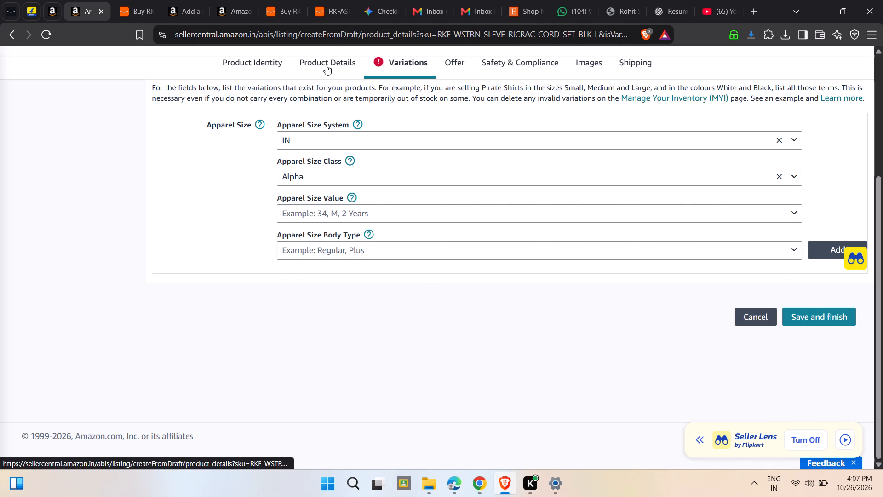
scroll(476, 238, "down", 9)
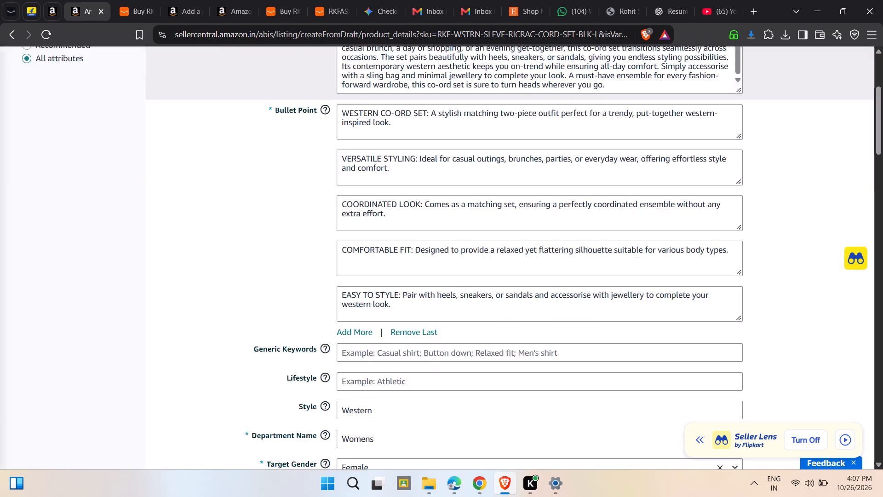
scroll(476, 238, "down", 5)
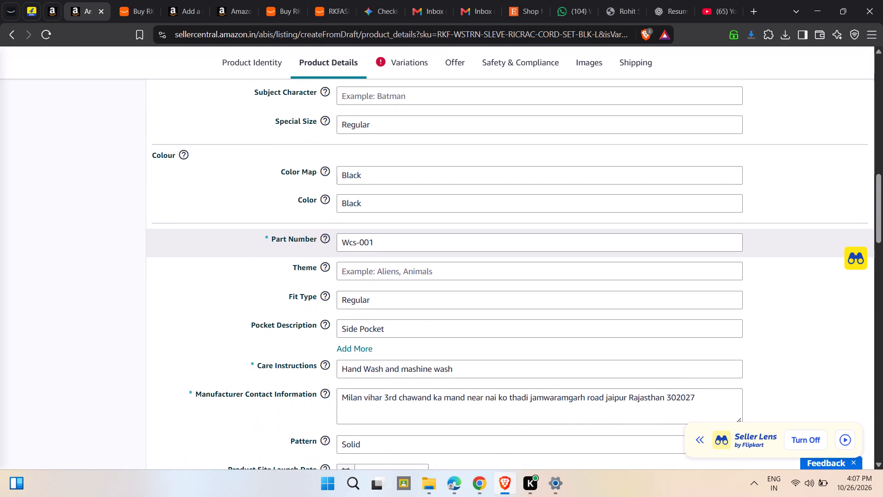
scroll(476, 238, "down", 5)
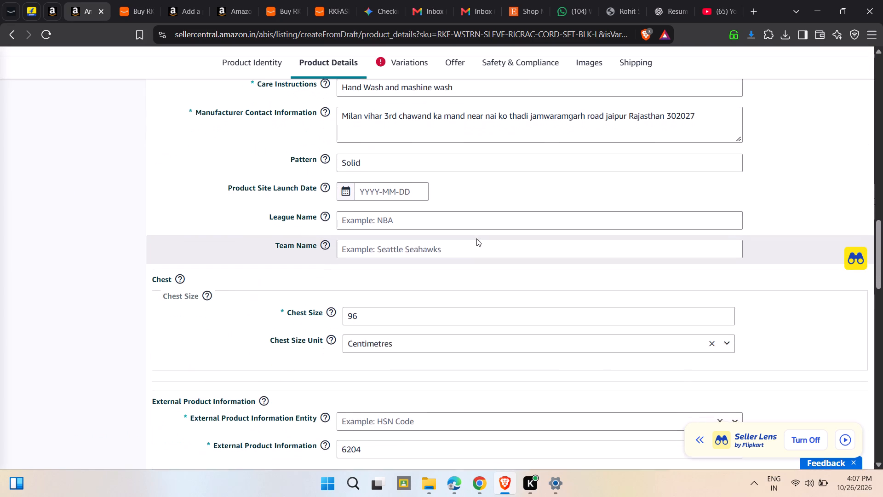
scroll(476, 238, "down", 12)
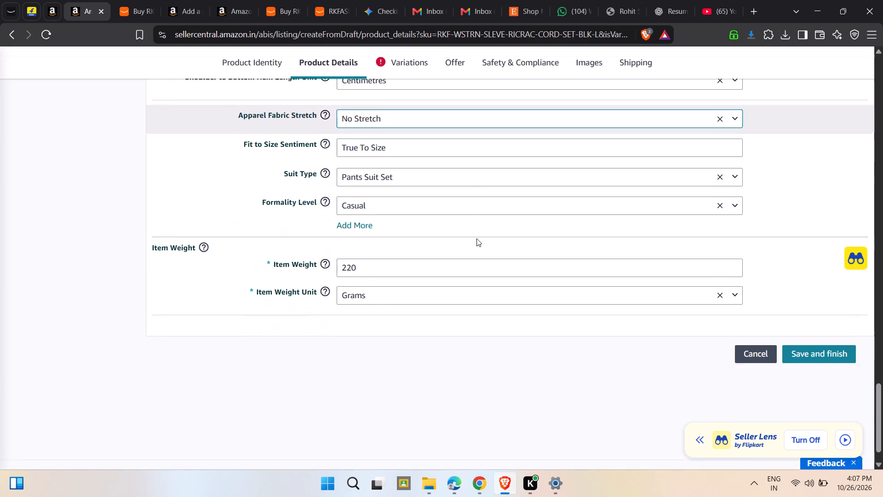
scroll(476, 238, "down", 2)
scroll(476, 238, "up", 11)
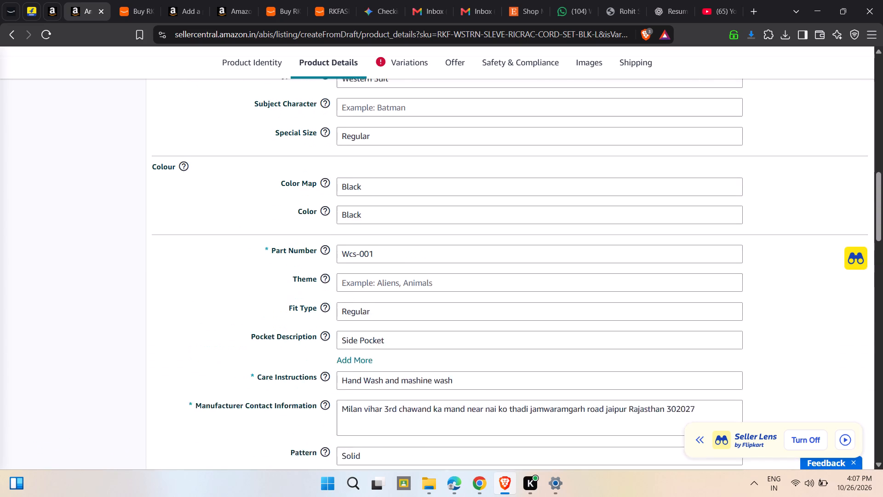
scroll(385, 314, "down", 1)
scroll(385, 314, "up", 6)
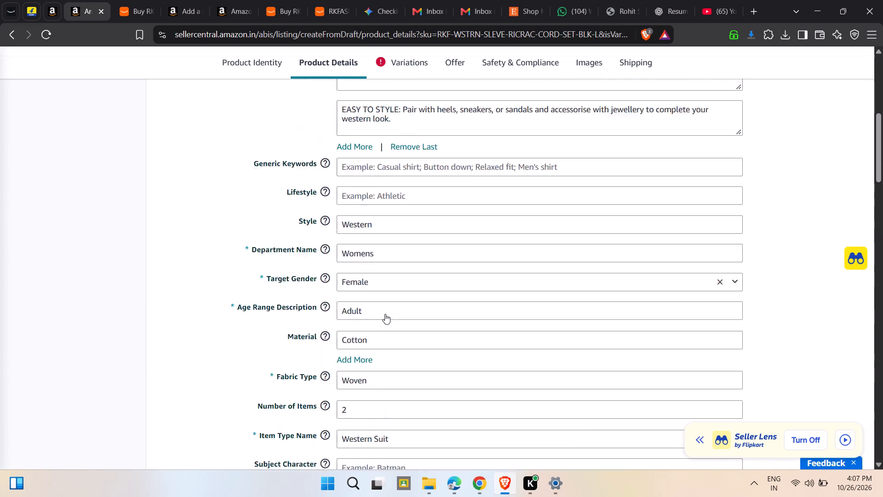
scroll(385, 314, "up", 4)
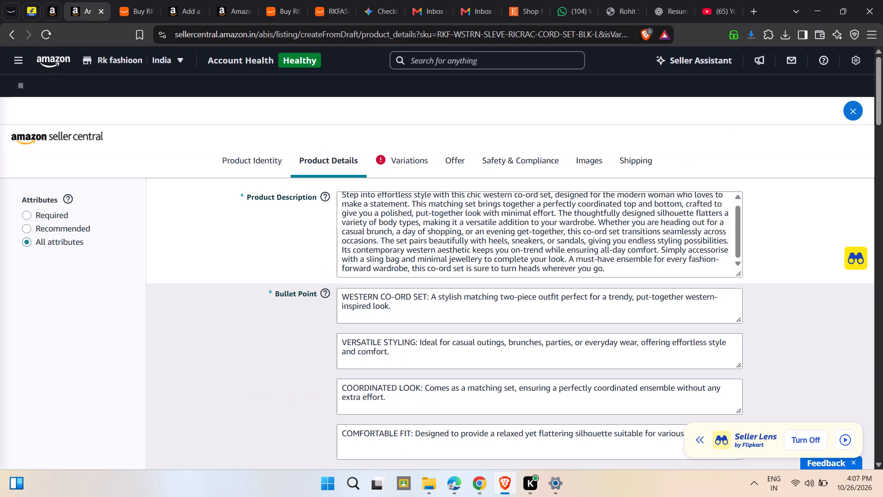
left_click(450, 170)
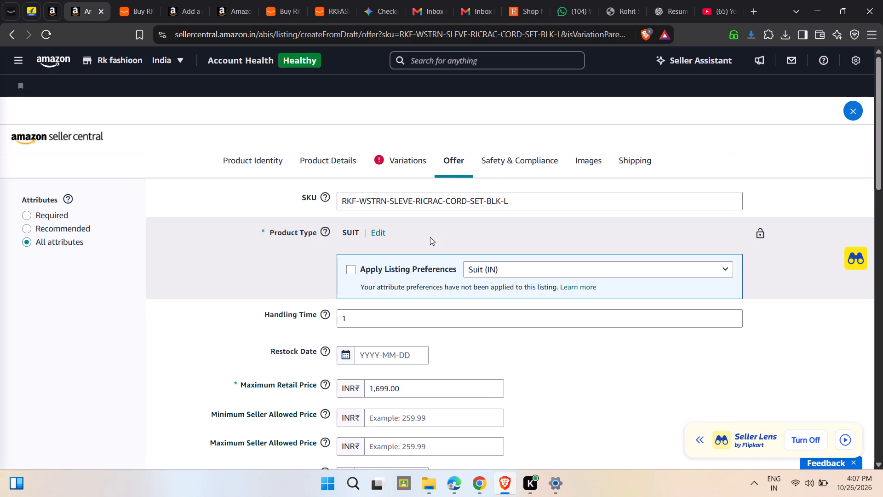
Return to the Variations section and set the Apparel Size Value to L and the Apparel Size Body Type to Regular.
left_click(412, 161)
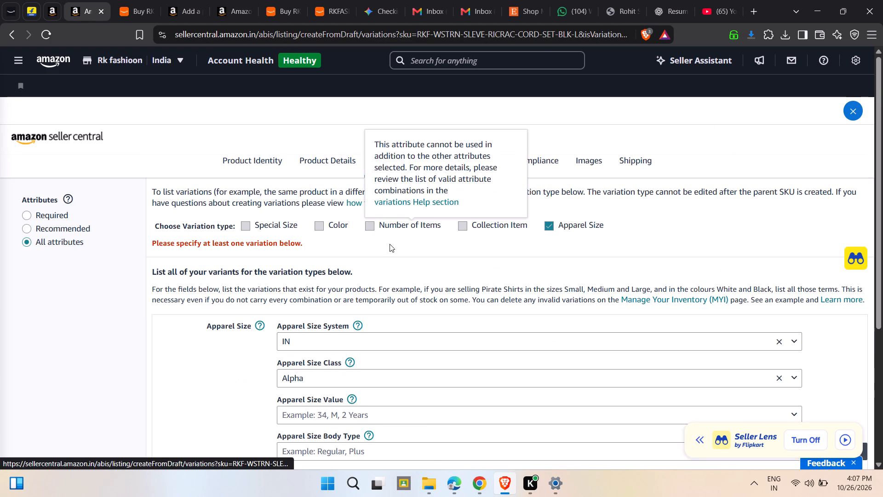
scroll(348, 368, "down", 3)
left_click(348, 240)
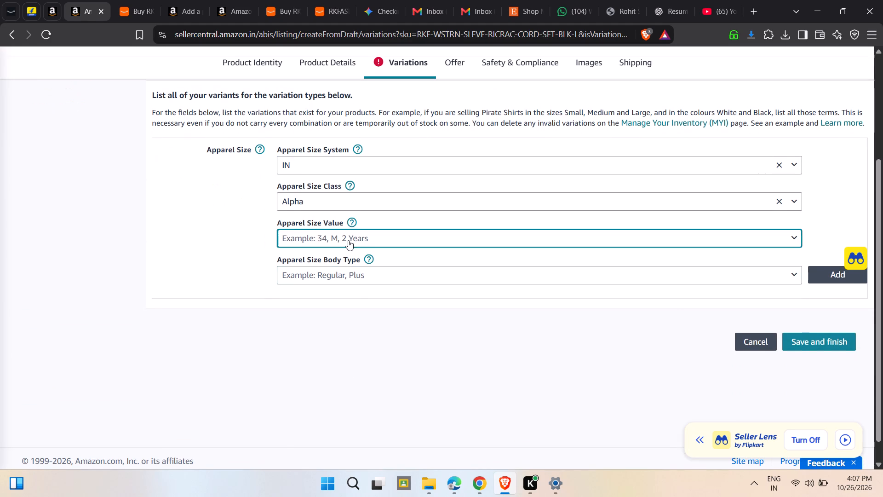
scroll(339, 383, "down", 1)
left_click(311, 326)
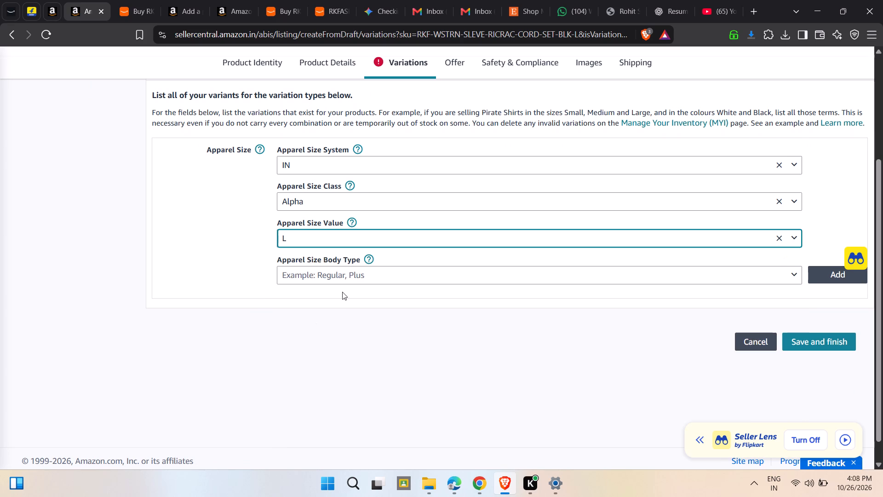
left_click(342, 278)
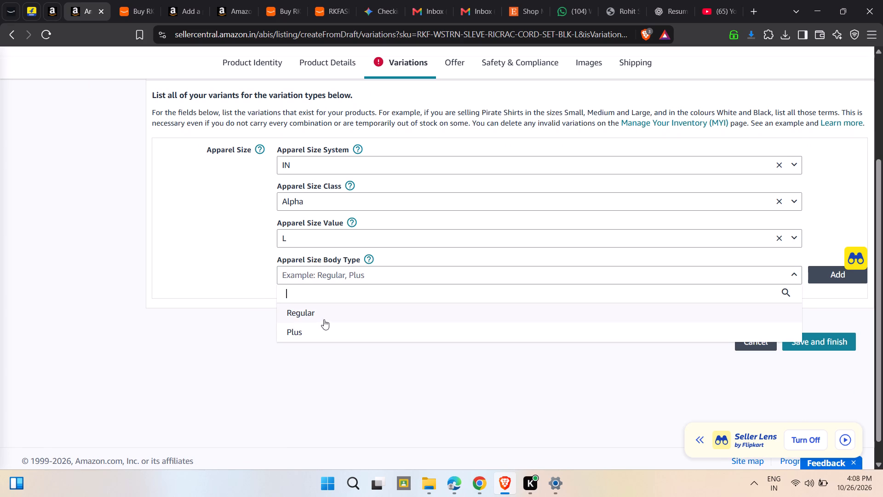
left_click(324, 319)
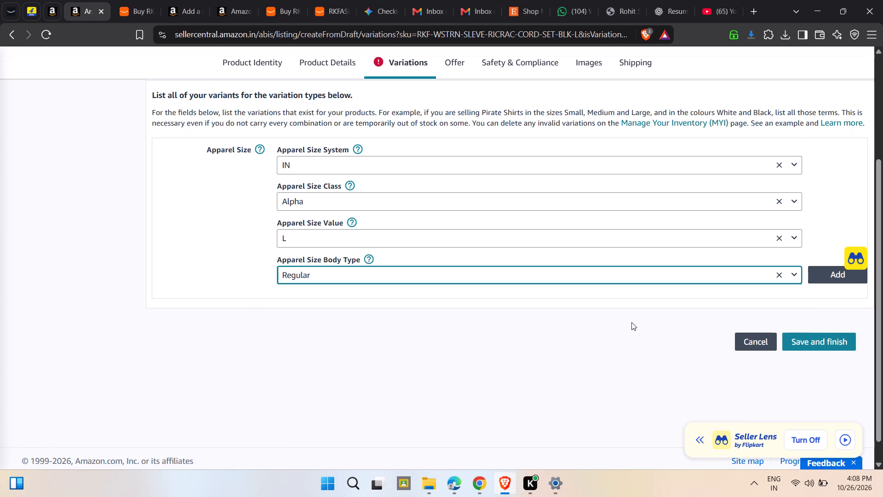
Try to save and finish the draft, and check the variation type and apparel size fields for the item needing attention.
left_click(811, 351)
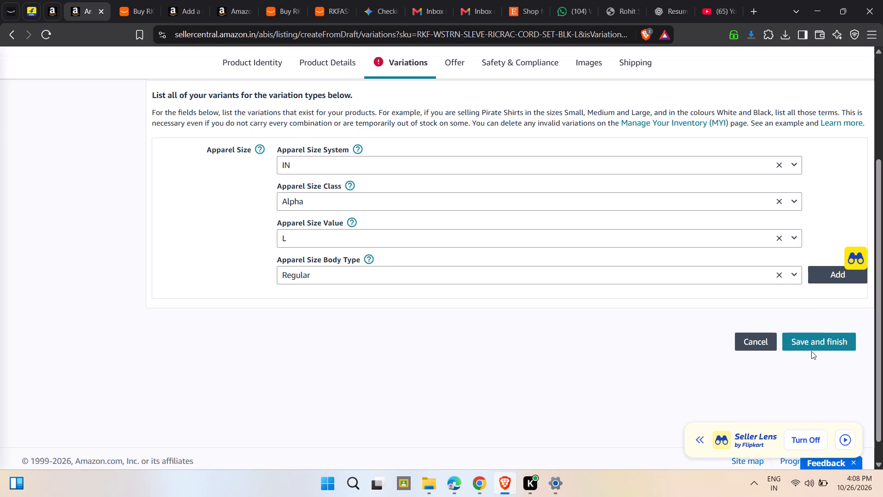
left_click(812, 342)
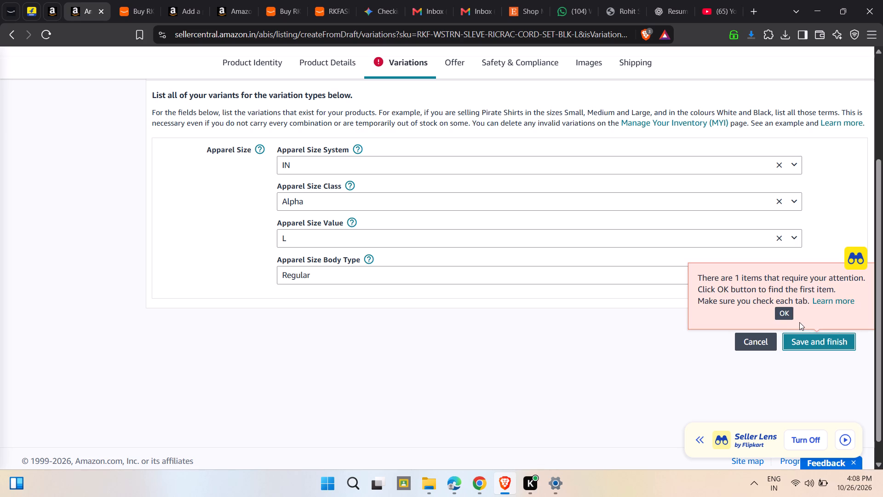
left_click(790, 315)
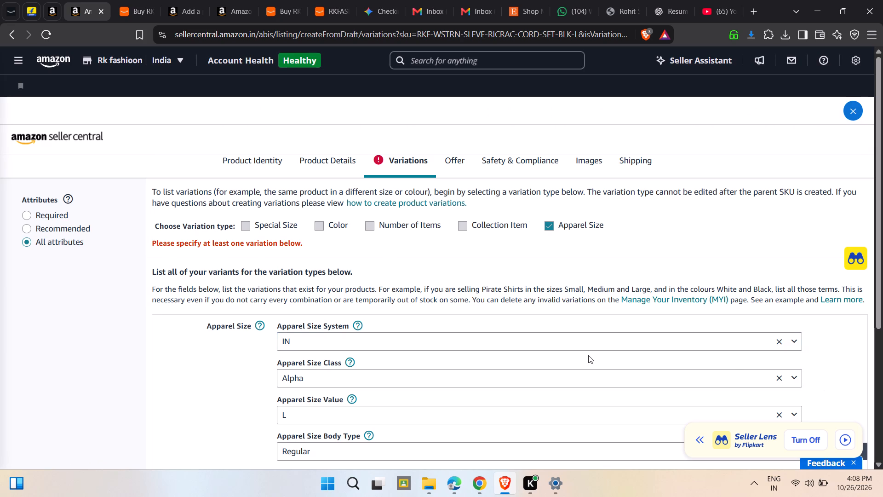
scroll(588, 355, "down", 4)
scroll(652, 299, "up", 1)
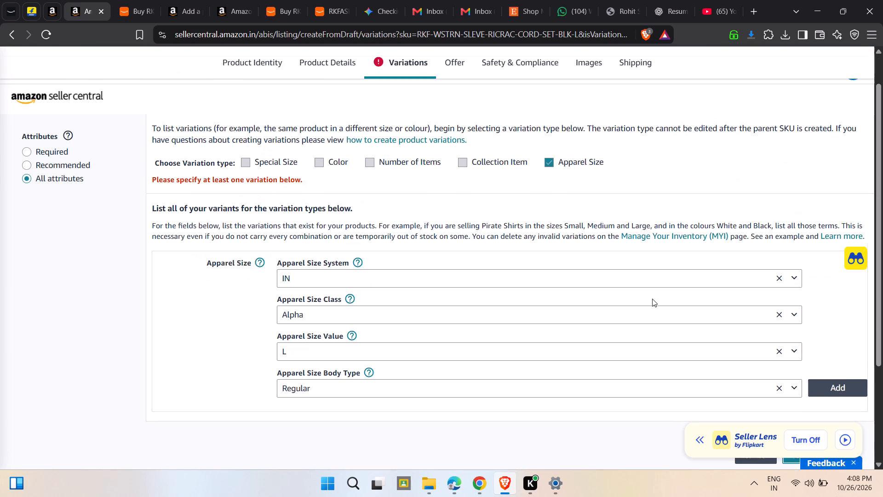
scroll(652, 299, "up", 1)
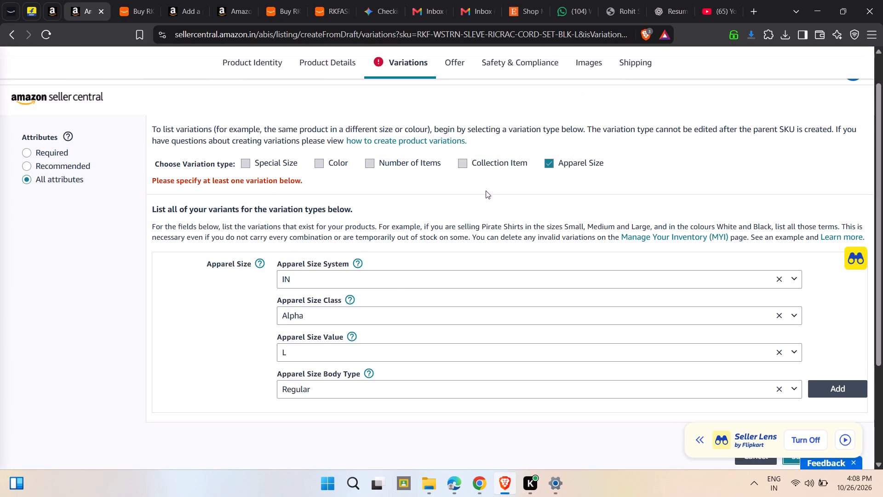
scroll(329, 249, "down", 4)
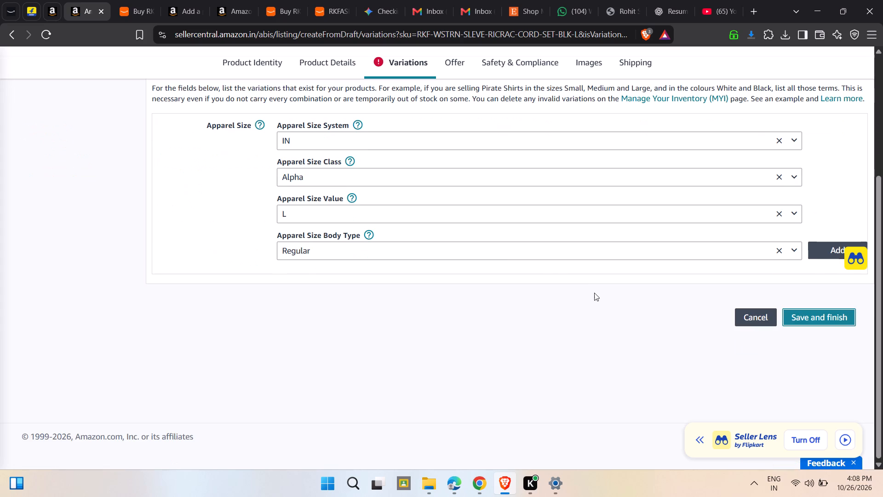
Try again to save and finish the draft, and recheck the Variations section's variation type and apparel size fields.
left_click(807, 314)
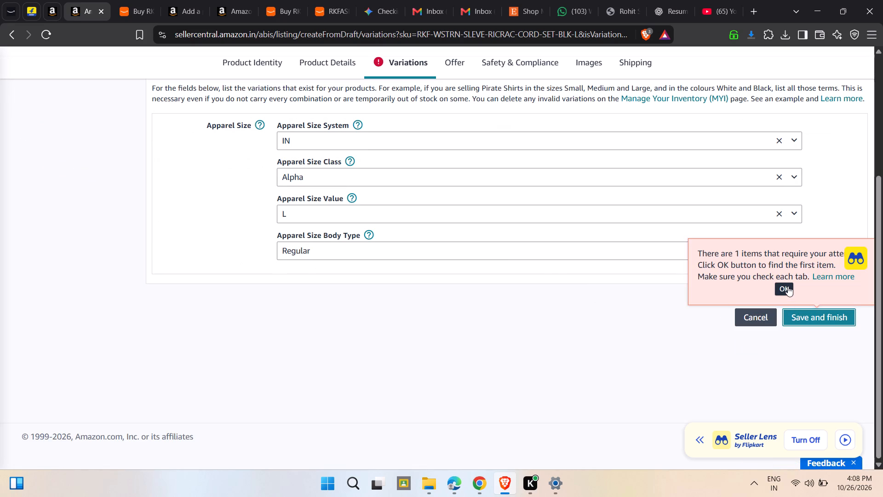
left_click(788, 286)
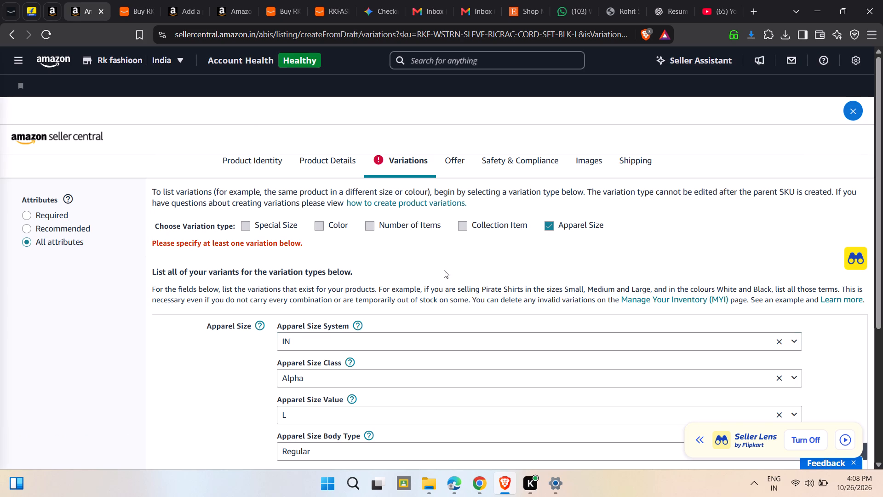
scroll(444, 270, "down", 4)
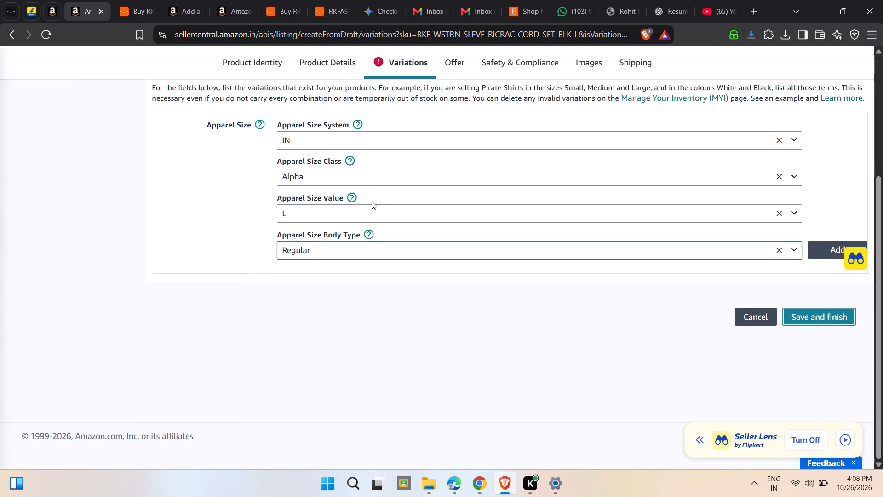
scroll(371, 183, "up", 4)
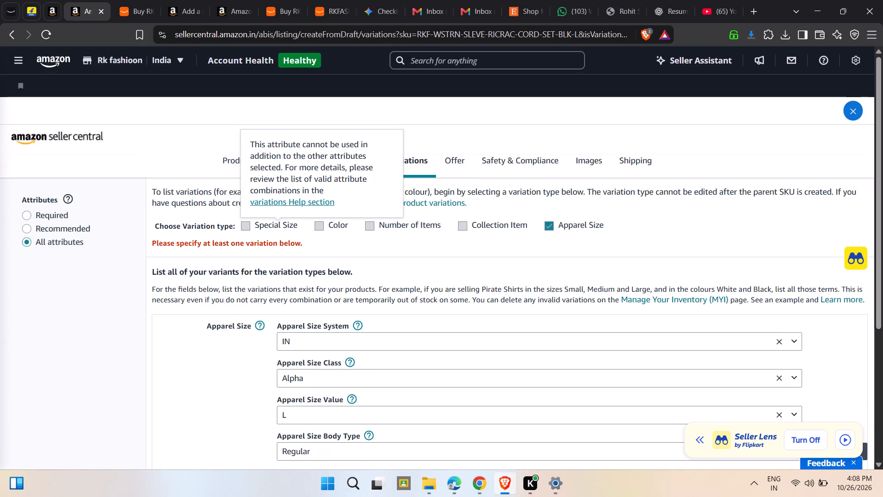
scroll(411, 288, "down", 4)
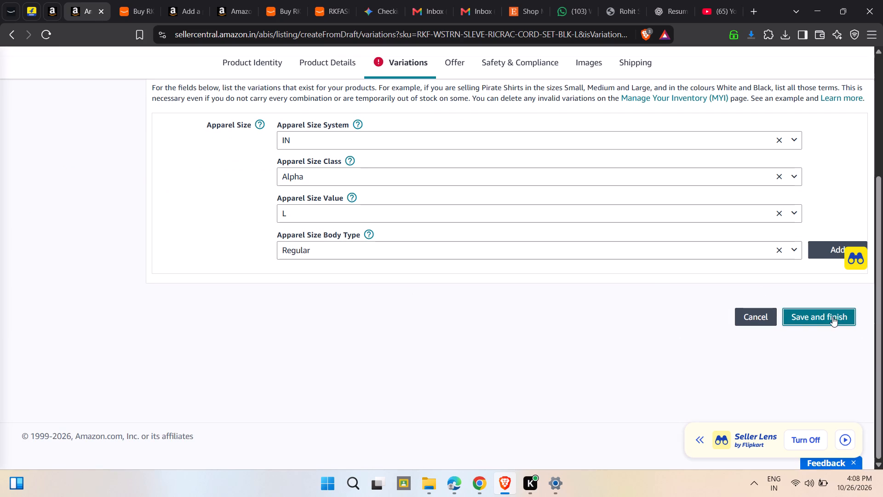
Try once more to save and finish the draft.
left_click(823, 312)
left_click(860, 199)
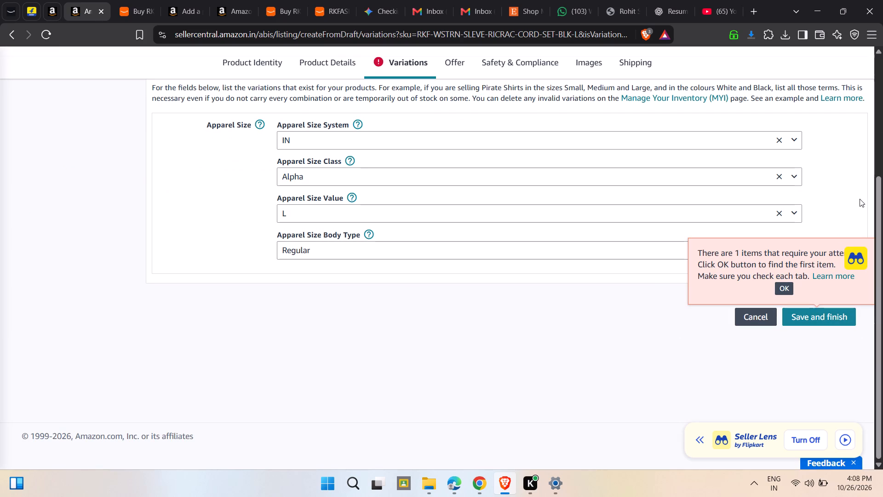
Add the IN, Alpha, L, Regular size combination as a variation and check the fields of its row in the variations table.
left_click(824, 249)
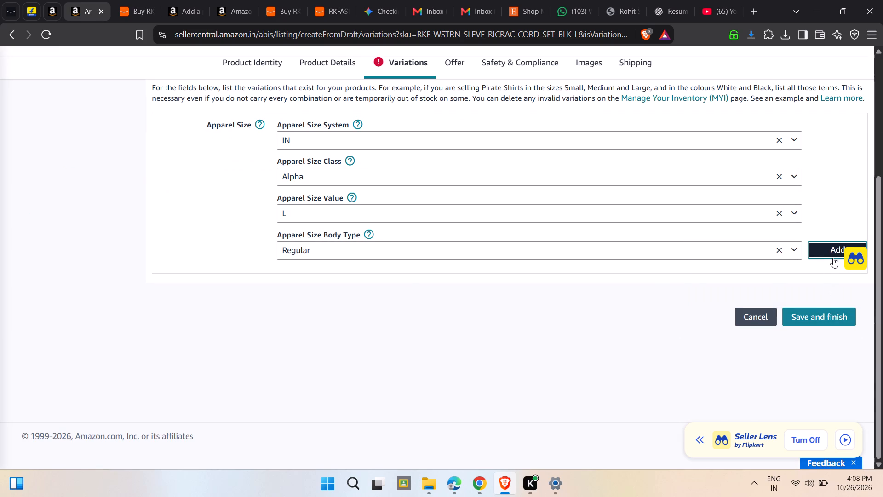
scroll(637, 377, "down", 4)
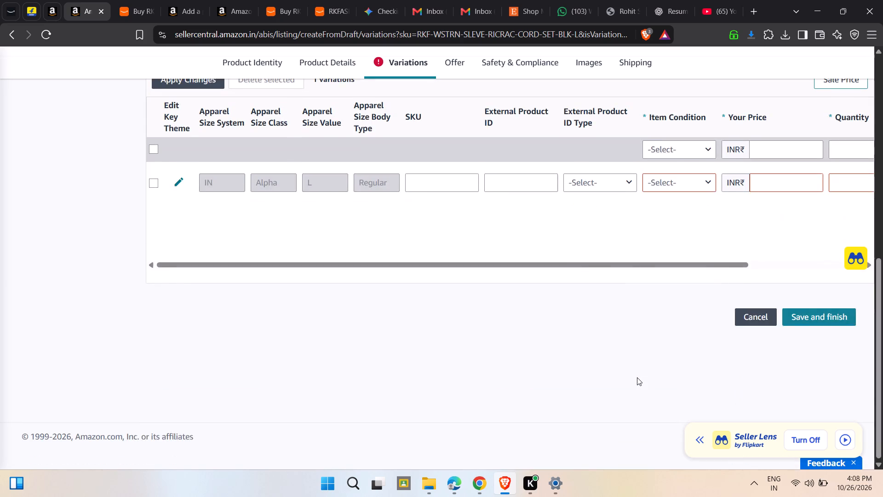
scroll(637, 377, "up", 2)
scroll(637, 377, "down", 4)
scroll(637, 377, "up", 1)
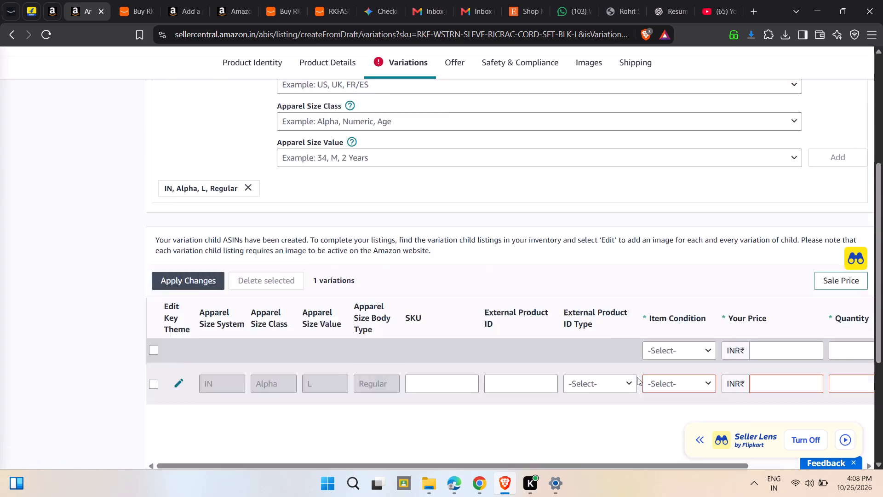
scroll(637, 377, "down", 5)
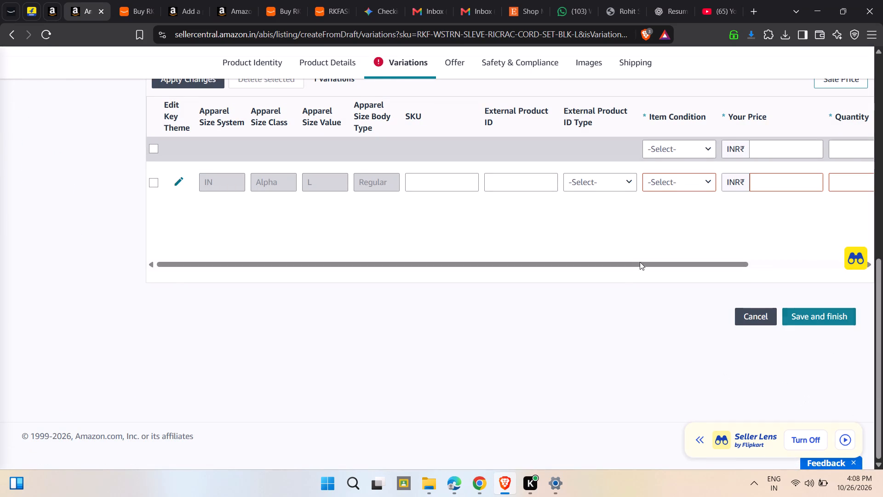
scroll(577, 232, "up", 6)
scroll(489, 277, "down", 7)
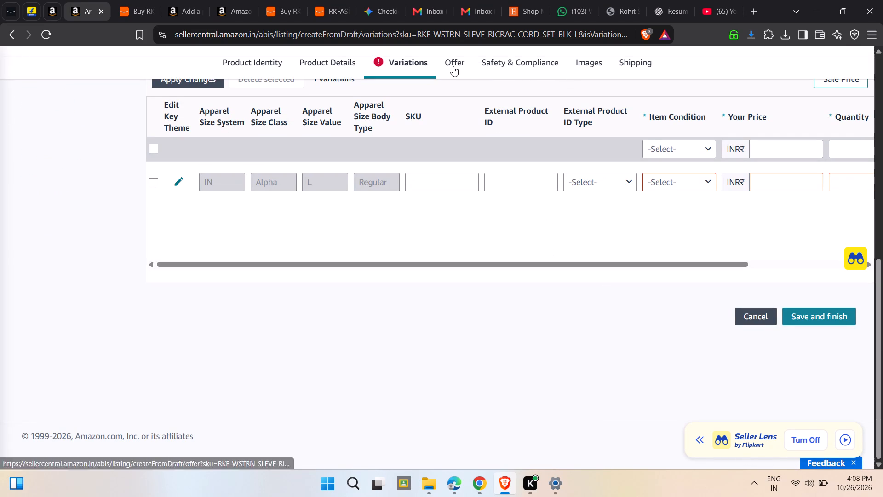
Review the draft's Offer section from the handling time and retail price down to the fulfillment channel.
left_click(453, 66)
scroll(506, 240, "down", 2)
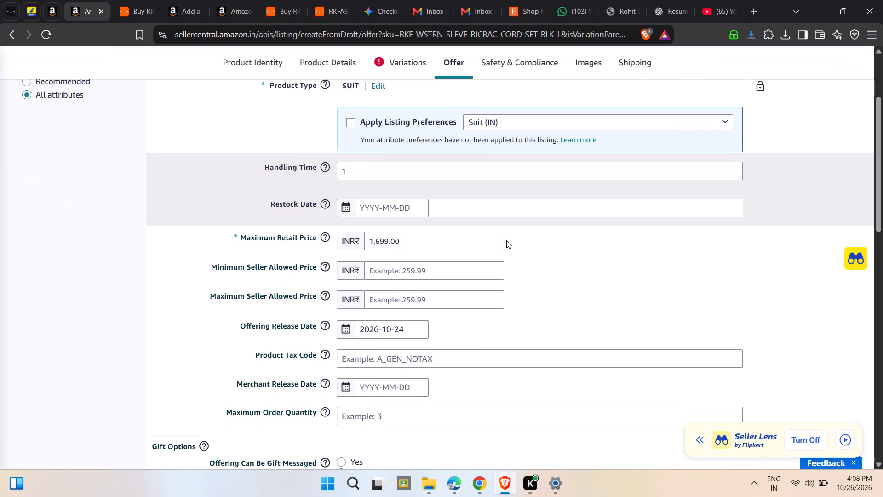
scroll(435, 162, "up", 2)
scroll(435, 162, "down", 7)
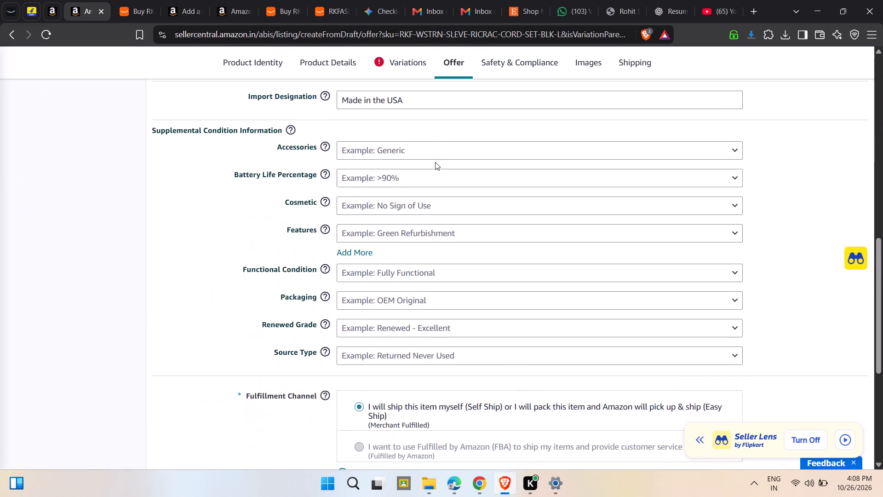
scroll(435, 162, "down", 3)
scroll(435, 162, "up", 4)
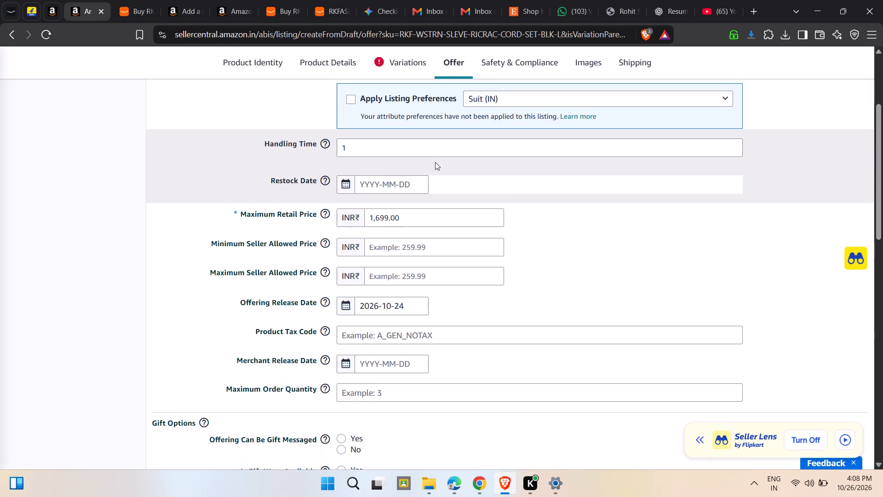
scroll(435, 162, "up", 1)
scroll(439, 237, "down", 4)
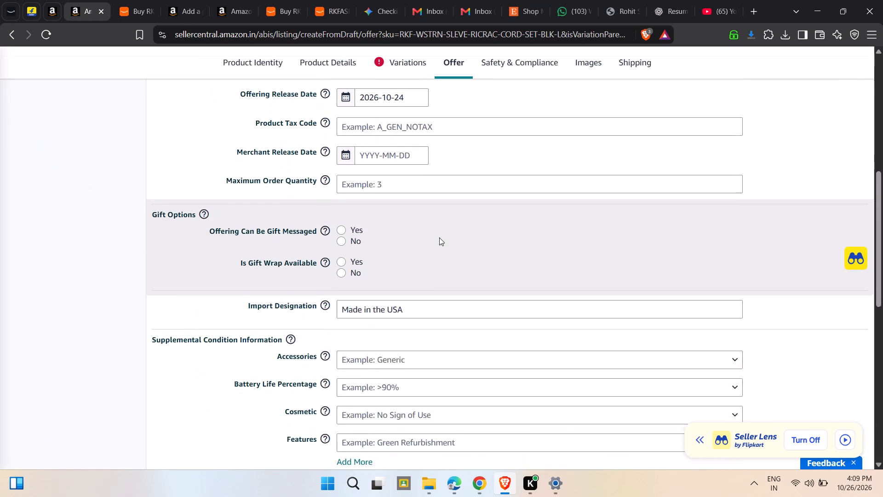
scroll(439, 237, "down", 6)
Return to the Variations section and check the External Product ID Type choices for the size L variation, leaving it unselected.
left_click(400, 54)
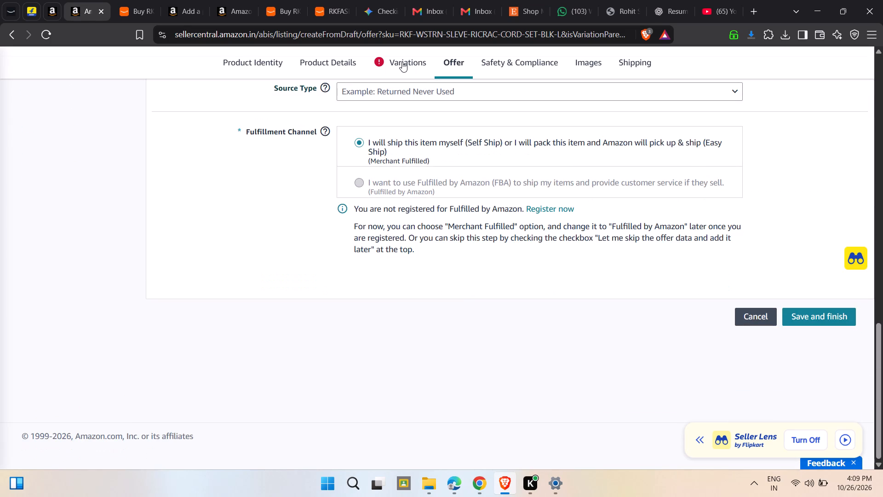
left_click(402, 62)
scroll(634, 298, "down", 5)
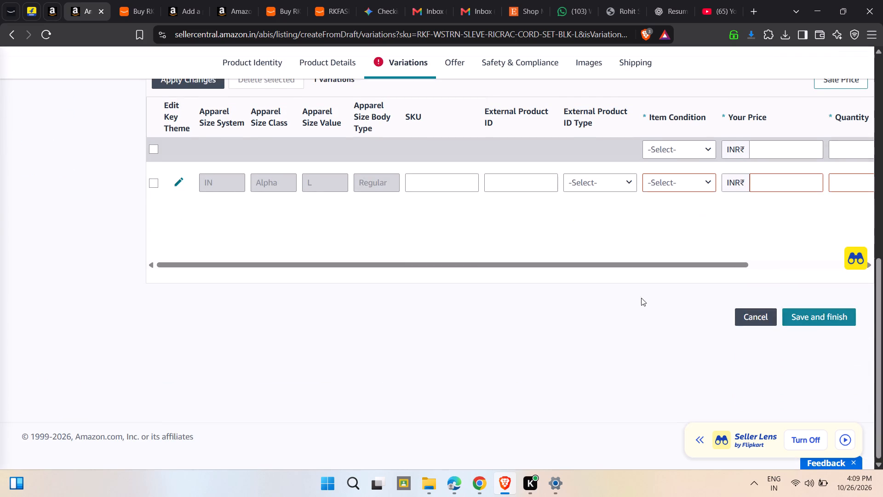
left_click(596, 178)
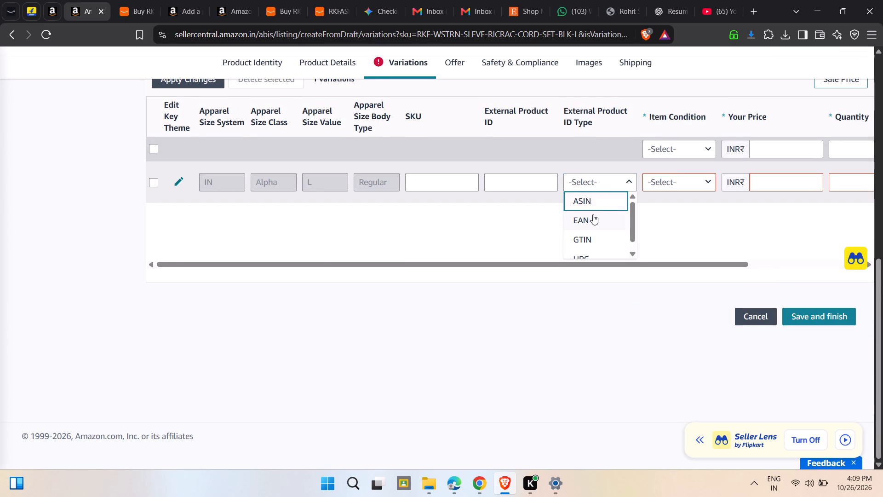
left_click(418, 231)
Recheck the Offer section's price, release date and tax code fields.
left_click(453, 64)
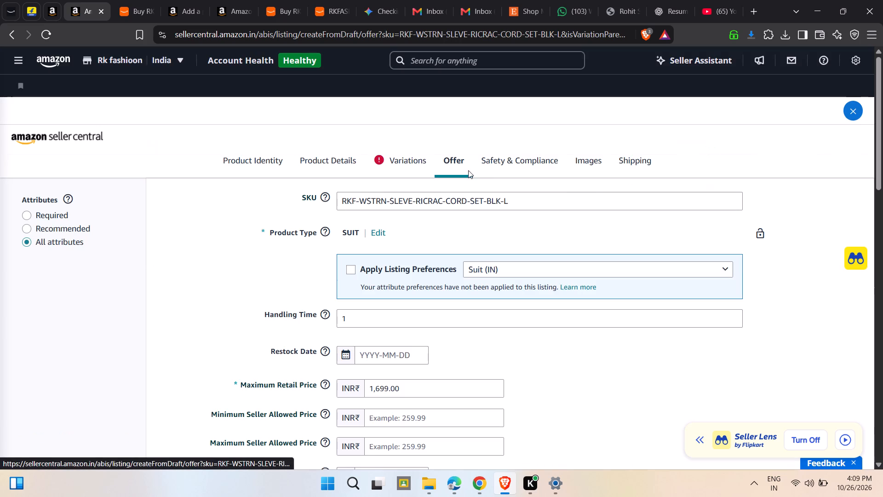
scroll(430, 277, "down", 2)
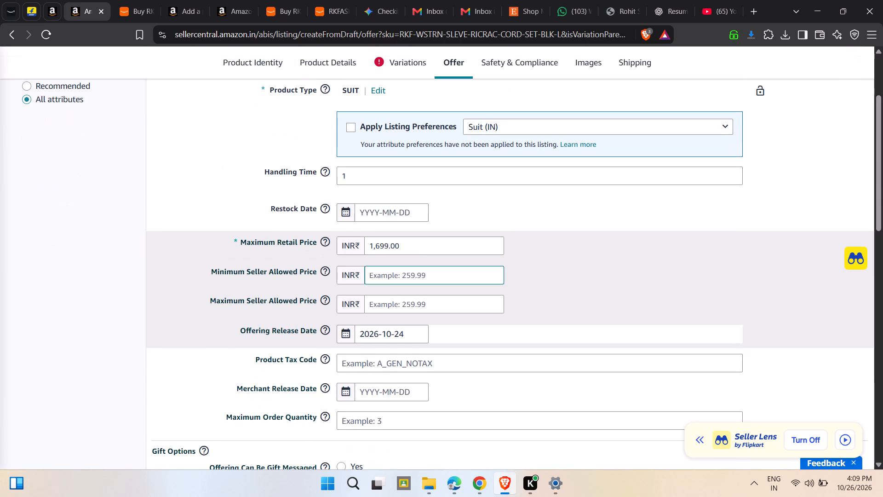
scroll(430, 277, "down", 1)
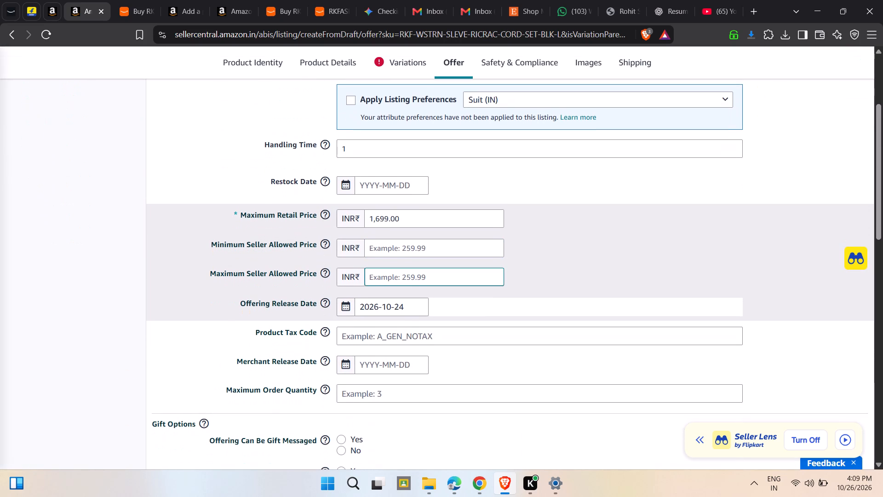
scroll(430, 277, "down", 2)
scroll(430, 277, "up", 8)
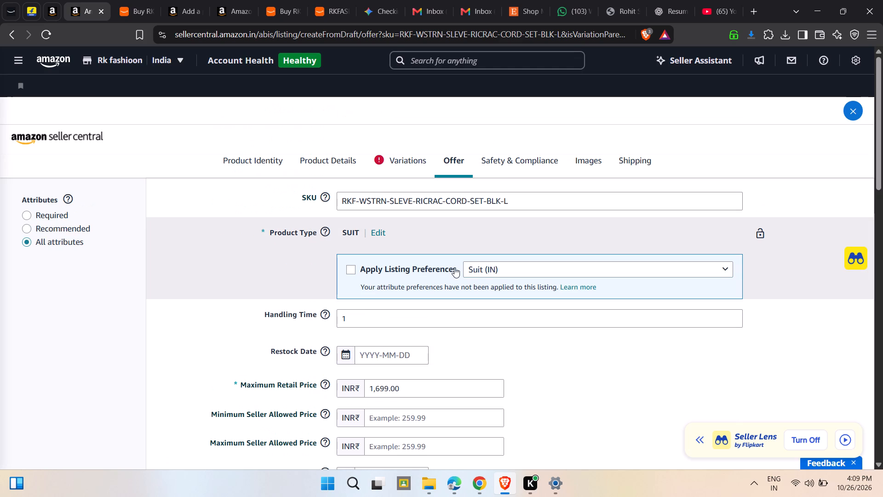
scroll(458, 329, "down", 1)
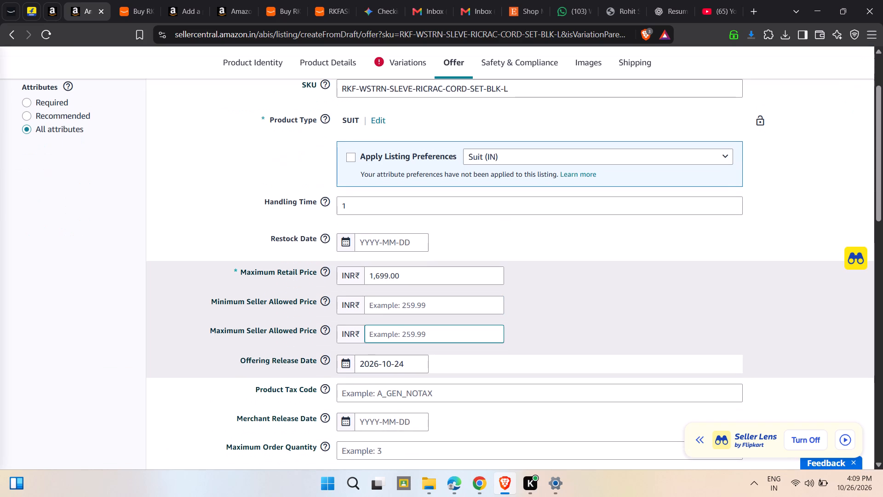
scroll(445, 376, "down", 1)
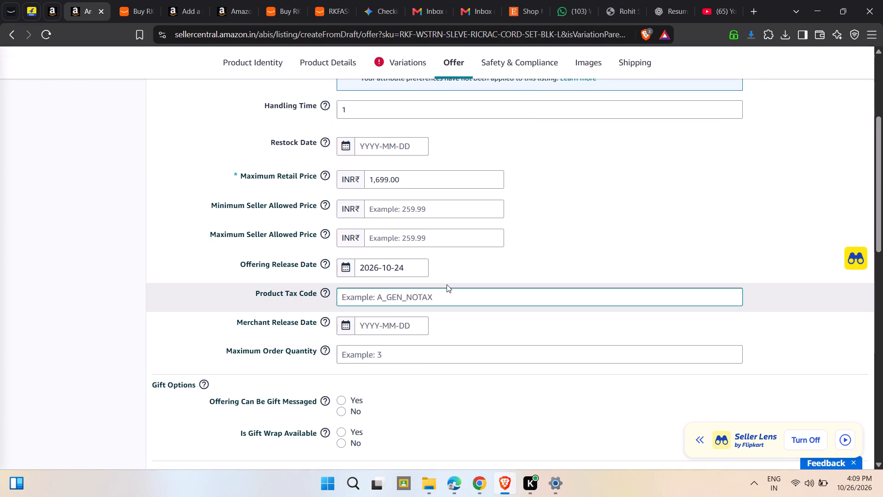
scroll(447, 207, "up", 3)
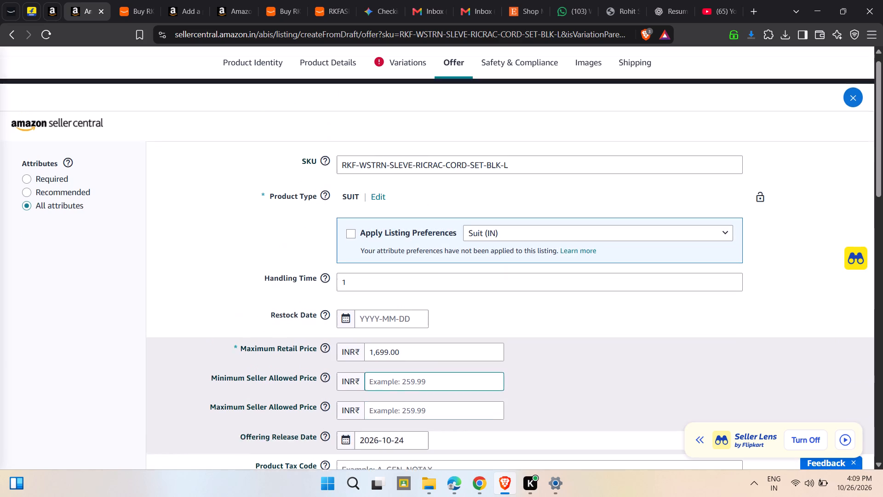
scroll(447, 207, "up", 2)
Return to the Variations section and set the size L variation's Item Condition to New.
left_click(397, 160)
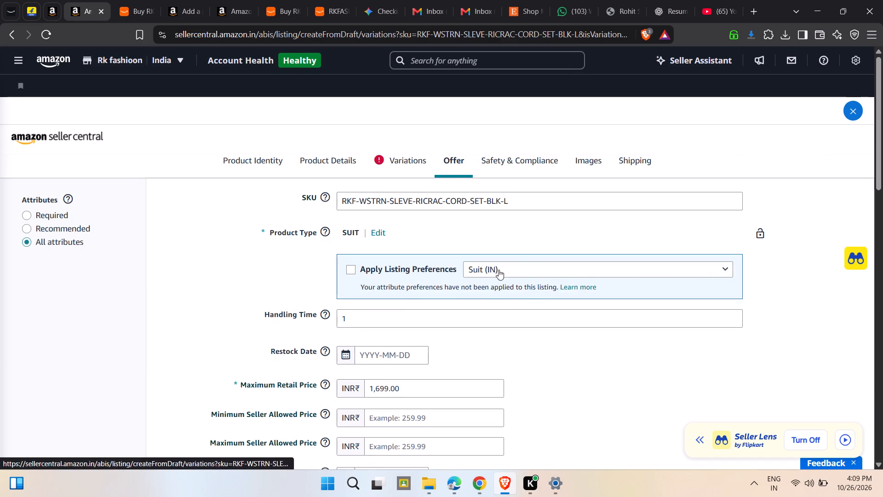
scroll(481, 266, "down", 2)
scroll(511, 335, "down", 2)
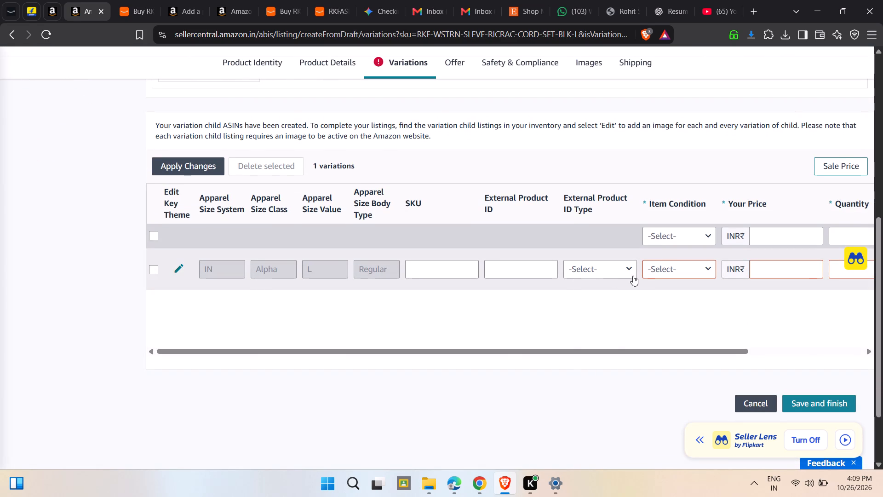
left_click(660, 272)
double_click(662, 299)
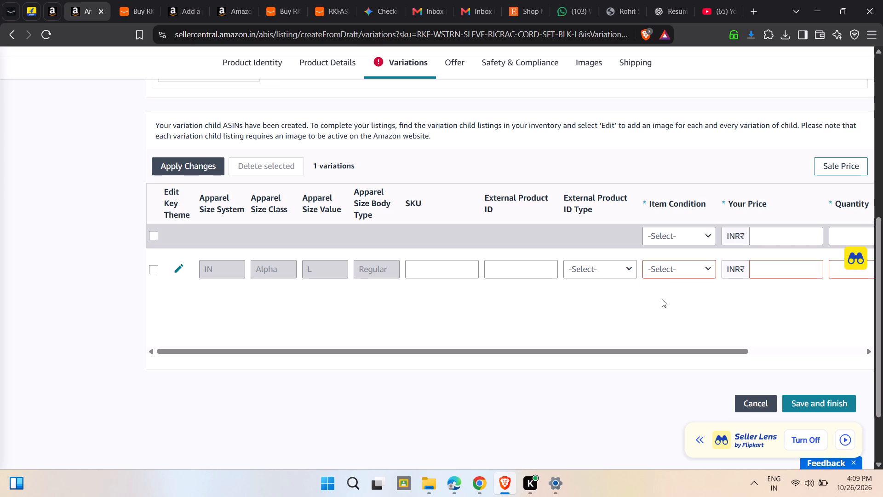
left_click(686, 271)
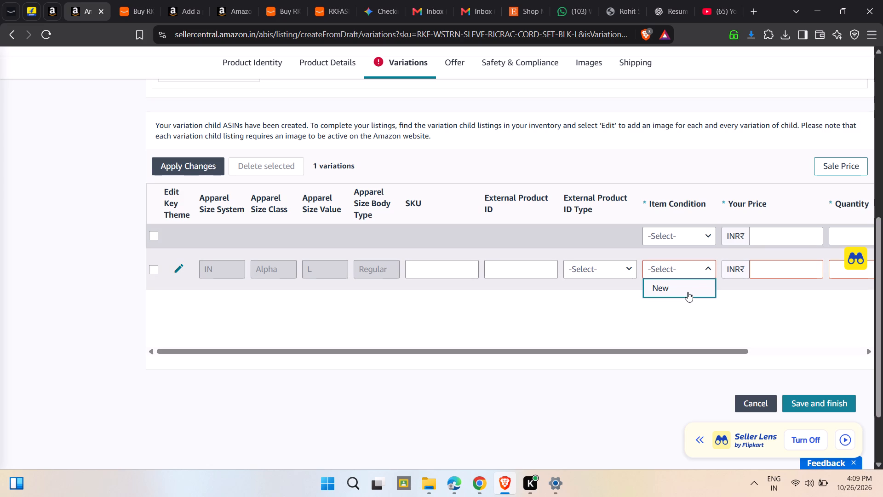
left_click(688, 292)
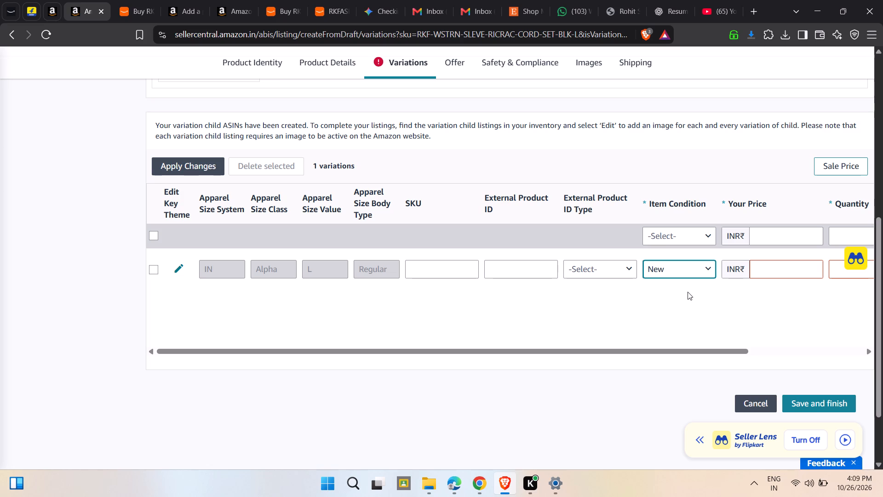
Set the size L variation's price to INR 750 and its quantity to 100.
scroll(773, 264, "left", 4)
left_click(611, 271)
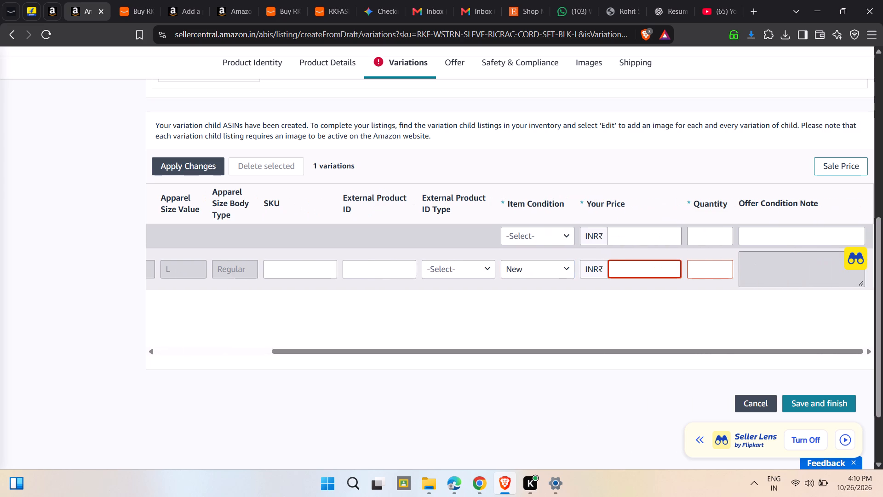
type("750")
left_click(697, 265)
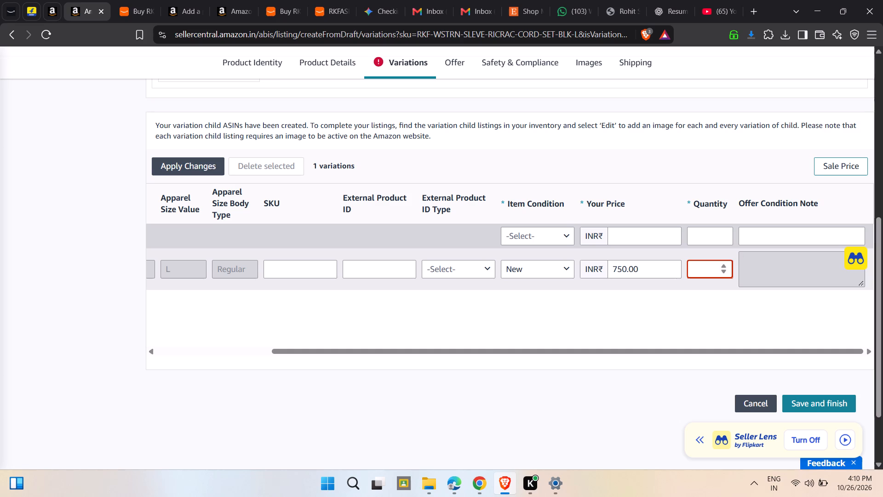
type("100")
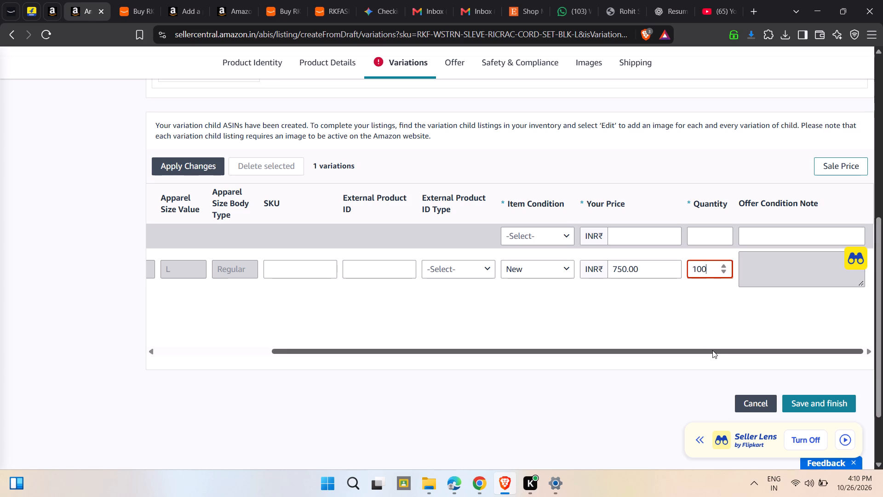
left_click(712, 350)
left_click(664, 300)
Look through the External Product ID Type options for the size L variation without choosing one, and review the row's remaining fields.
scroll(582, 284, "right", 1)
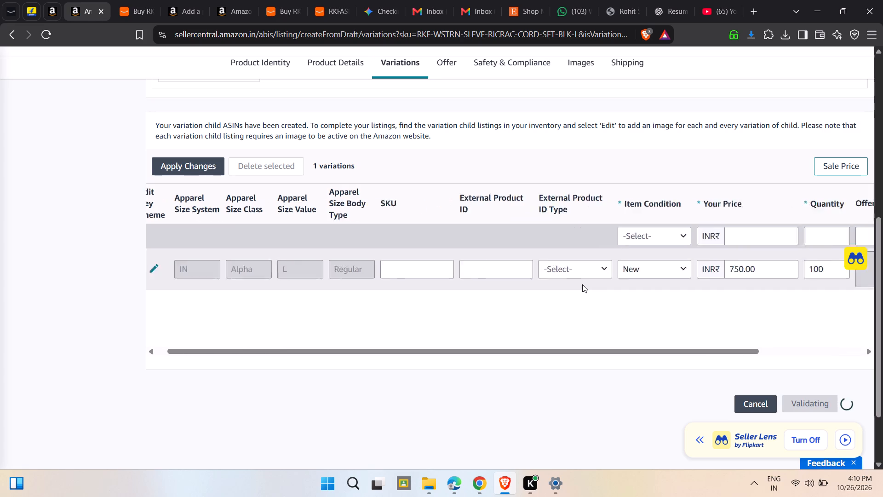
scroll(582, 284, "right", 1)
left_click(595, 266)
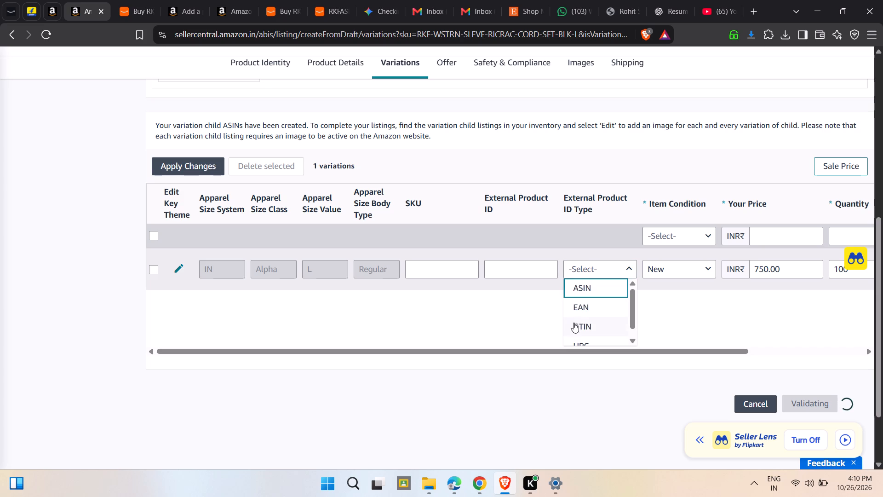
scroll(573, 323, "down", 3)
left_click(513, 315)
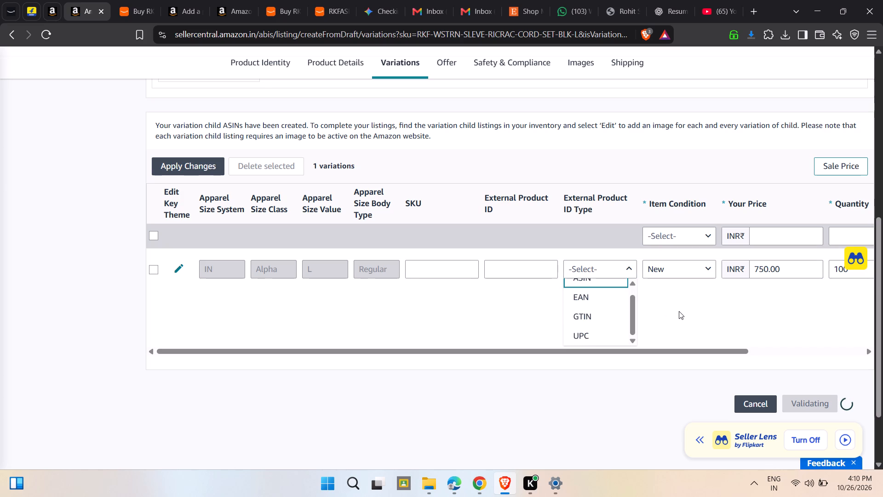
left_click(679, 312)
left_click(679, 316)
scroll(677, 319, "left", 6)
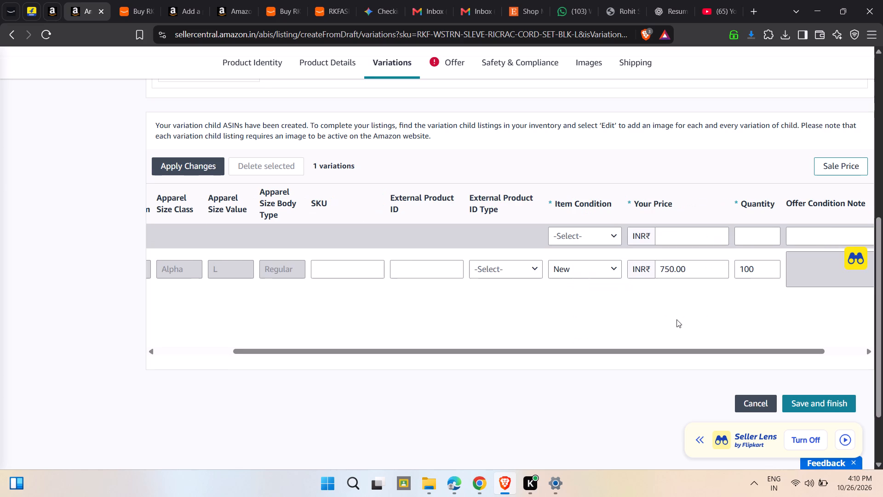
Try to save and finish the listing from the Variations section, and go to the first item requiring attention.
scroll(677, 319, "right", 6)
left_click(810, 406)
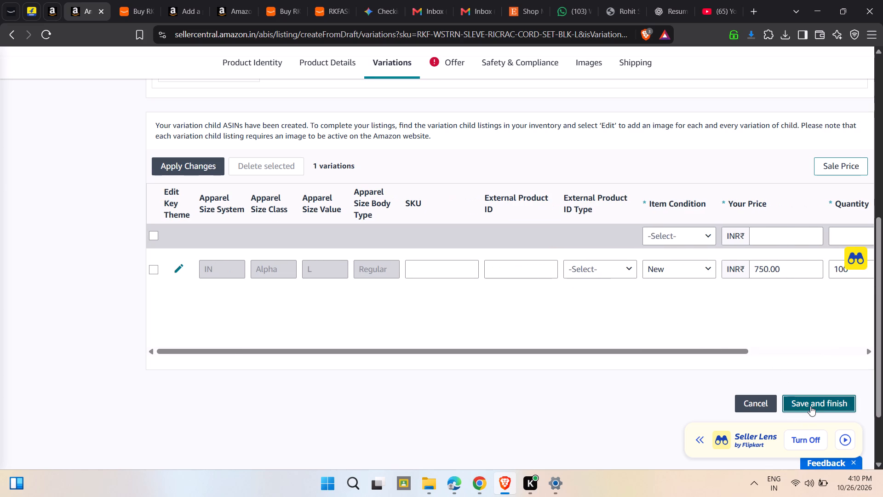
left_click(783, 379)
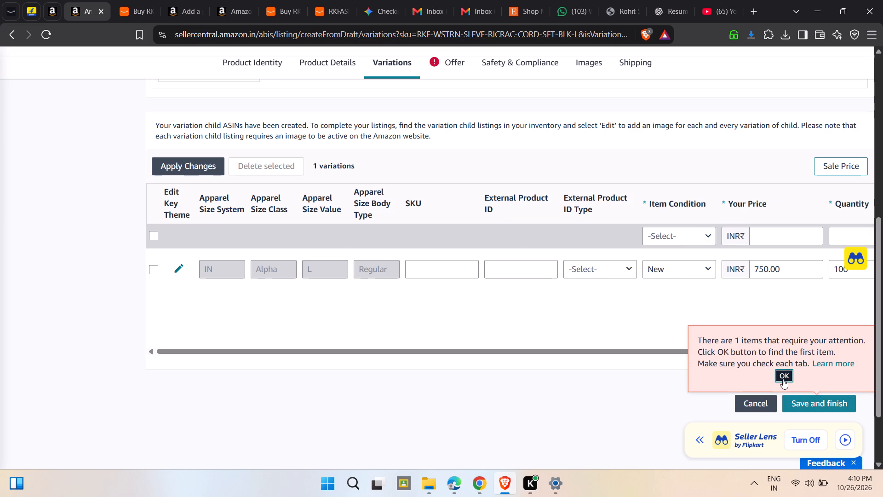
Accept the recommended product type Clothing Set in place of Suit in the Offer section and confirm the form update.
scroll(511, 263, "down", 1)
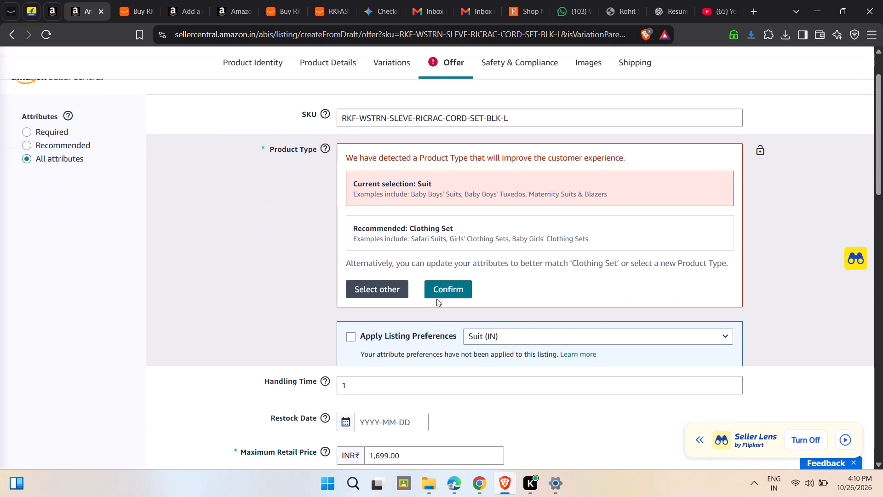
left_click(455, 296)
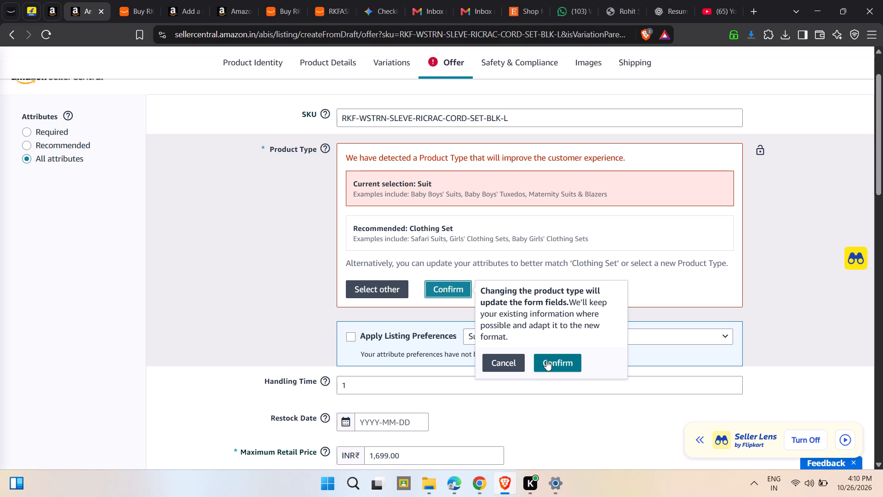
left_click(546, 360)
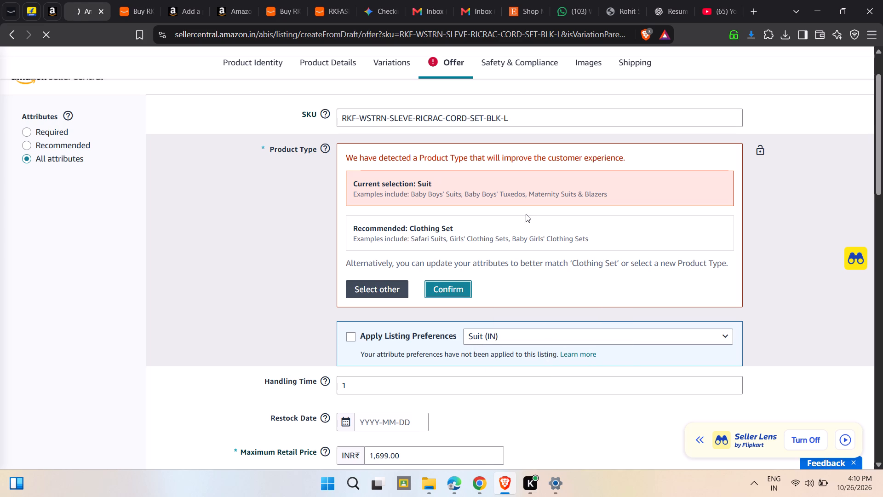
Try to save and finish the listing from the end of the Offer section, below Fulfillment Channel.
scroll(437, 354, "down", 2)
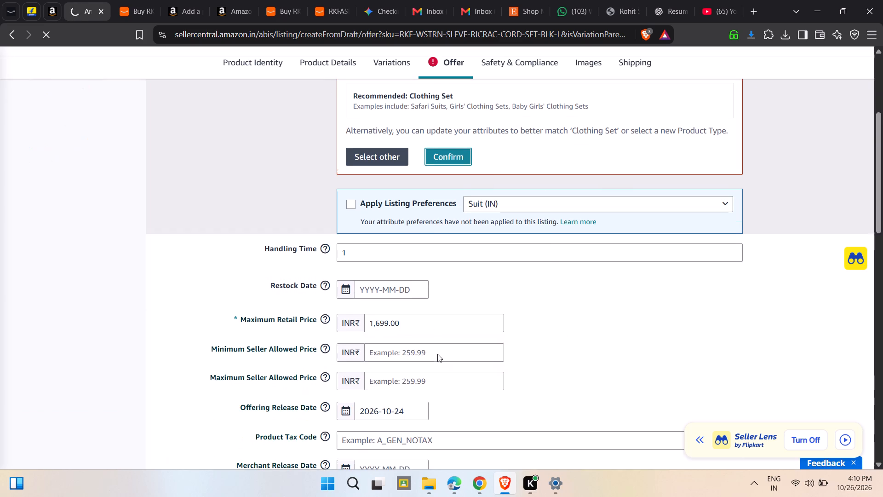
scroll(437, 354, "down", 10)
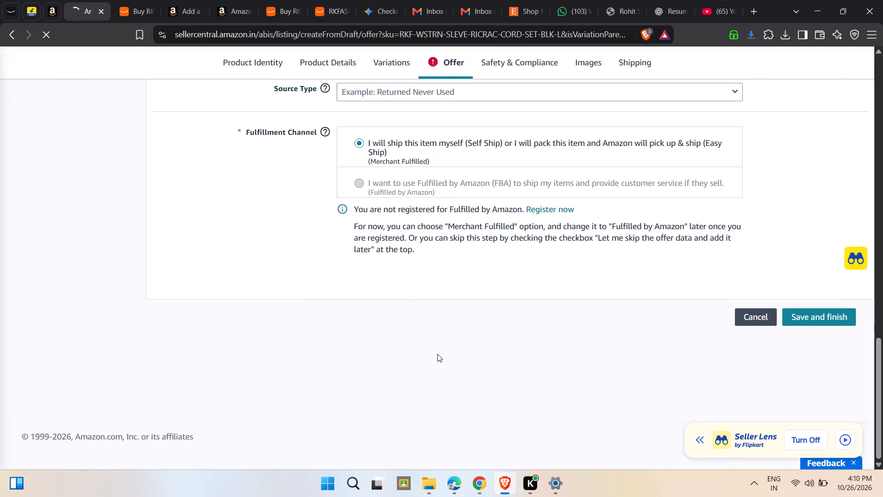
scroll(437, 354, "down", 1)
scroll(437, 354, "up", 8)
scroll(437, 354, "down", 1)
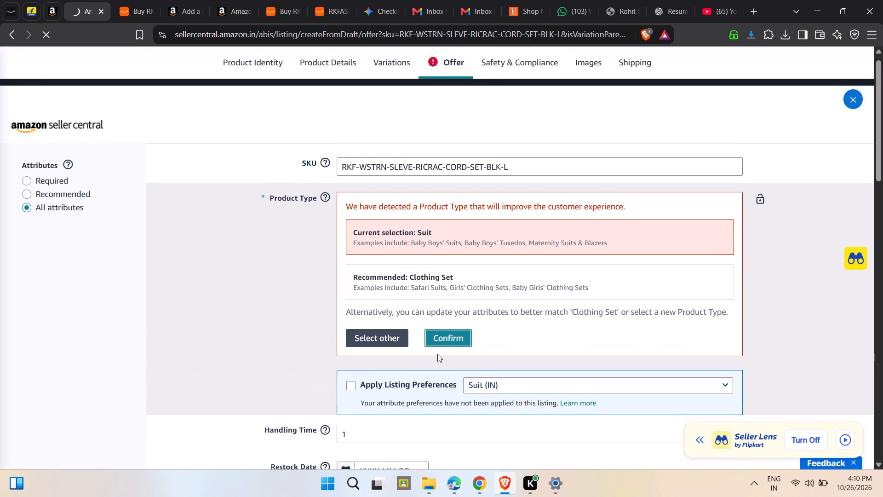
scroll(437, 354, "down", 1)
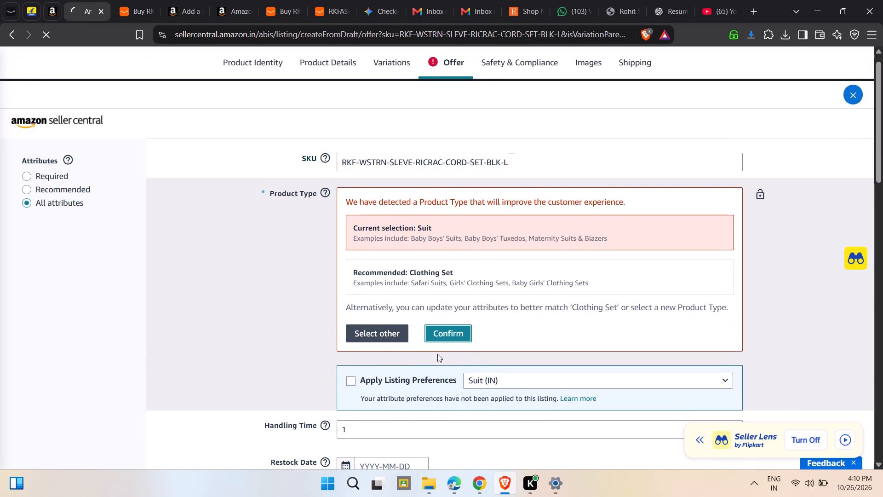
scroll(437, 354, "down", 20)
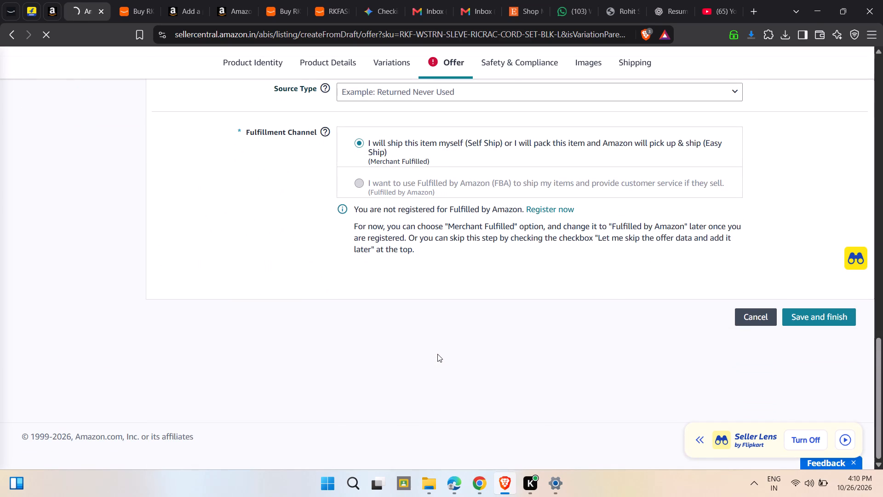
left_click(799, 318)
Choose to wait for the unresponsive pages instead of exiting them.
scroll(629, 235, "up", 11)
scroll(629, 235, "down", 7)
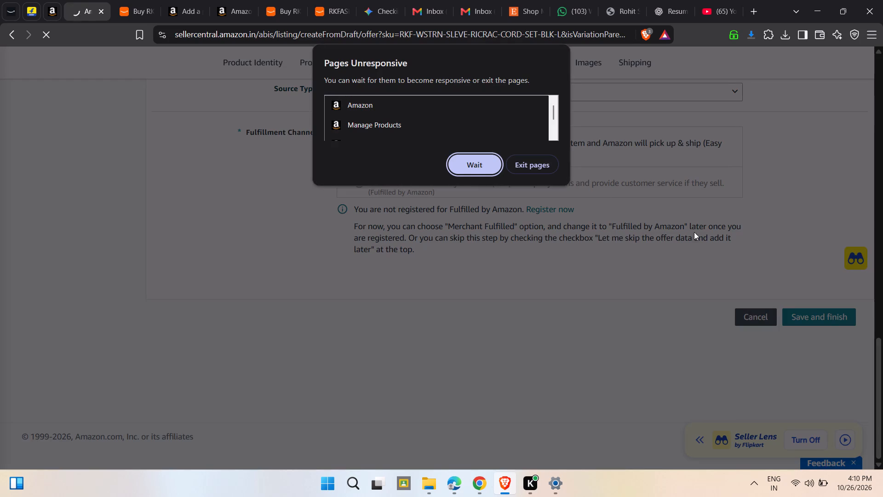
left_click(470, 164)
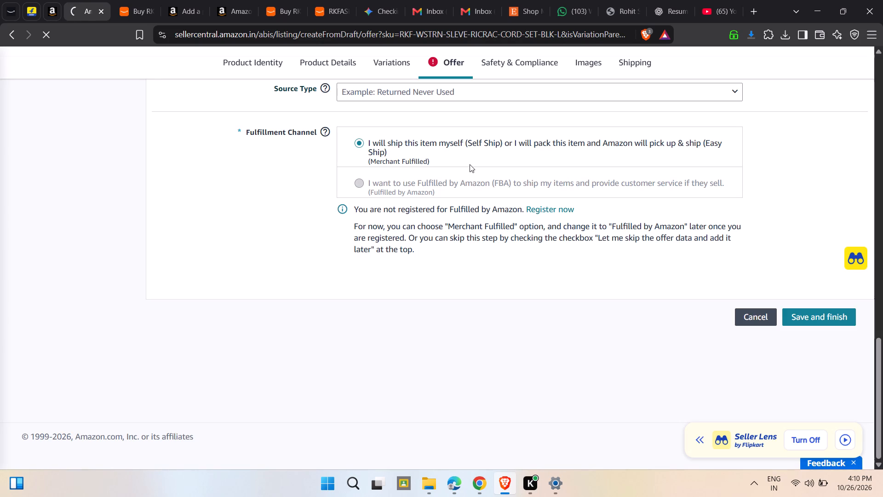